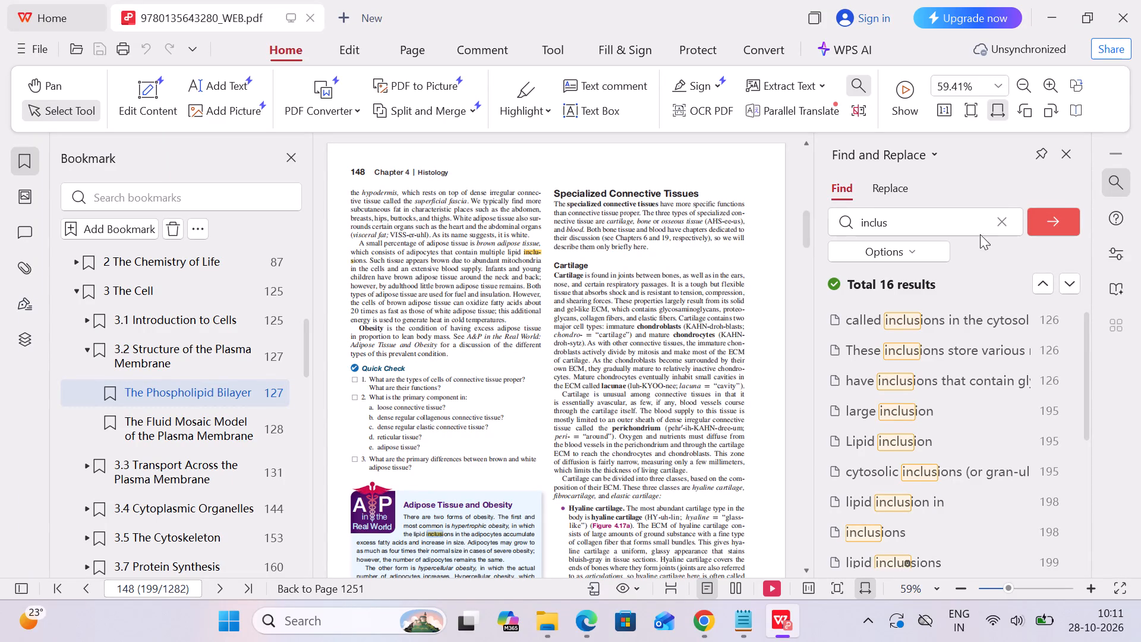
Jump to the first "inclus" search result, on page 126 of the PDF.
{"action": "left_click", "coordinate": [920, 320]}
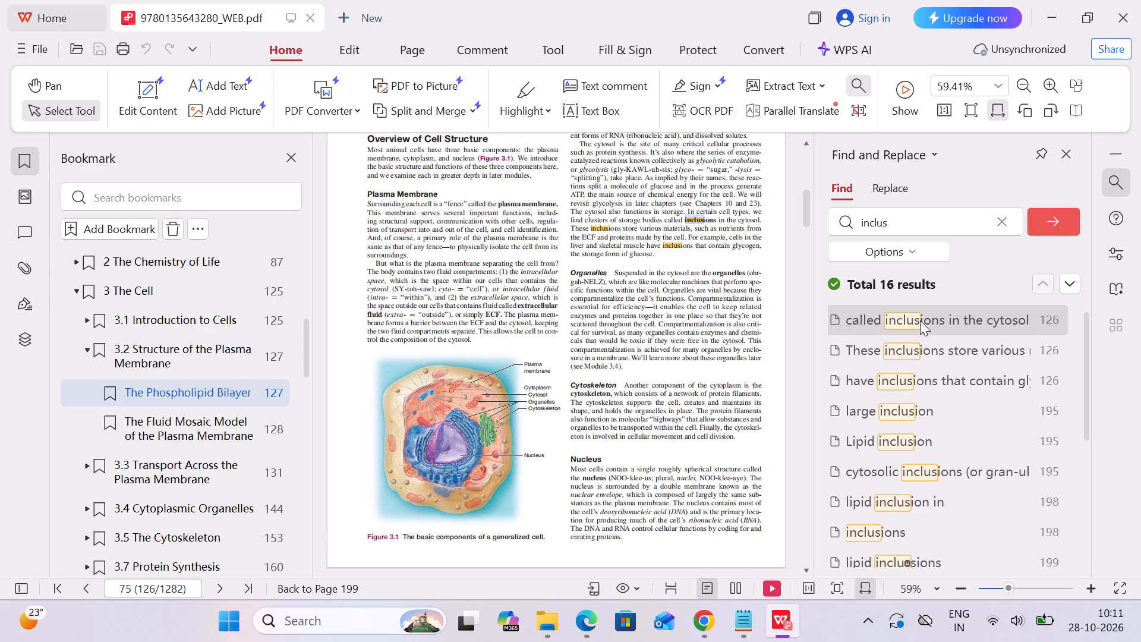
Switch to the Chrome window that holds the Tasking tracker_Phase 2.2 spreadsheet.
{"action": "key", "text": "alt+Tab"}
{"action": "key", "text": "alt+Tab"}
{"action": "key", "text": "alt+Tab"}
{"action": "key", "text": "alt+Tab"}
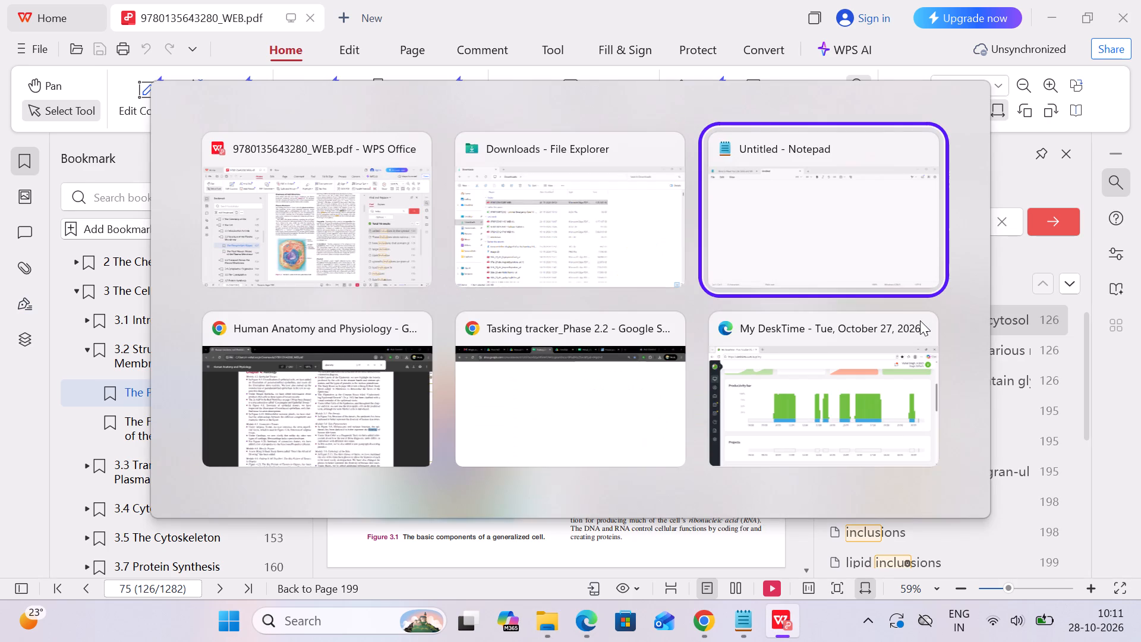
{"action": "key", "text": "alt+Tab"}
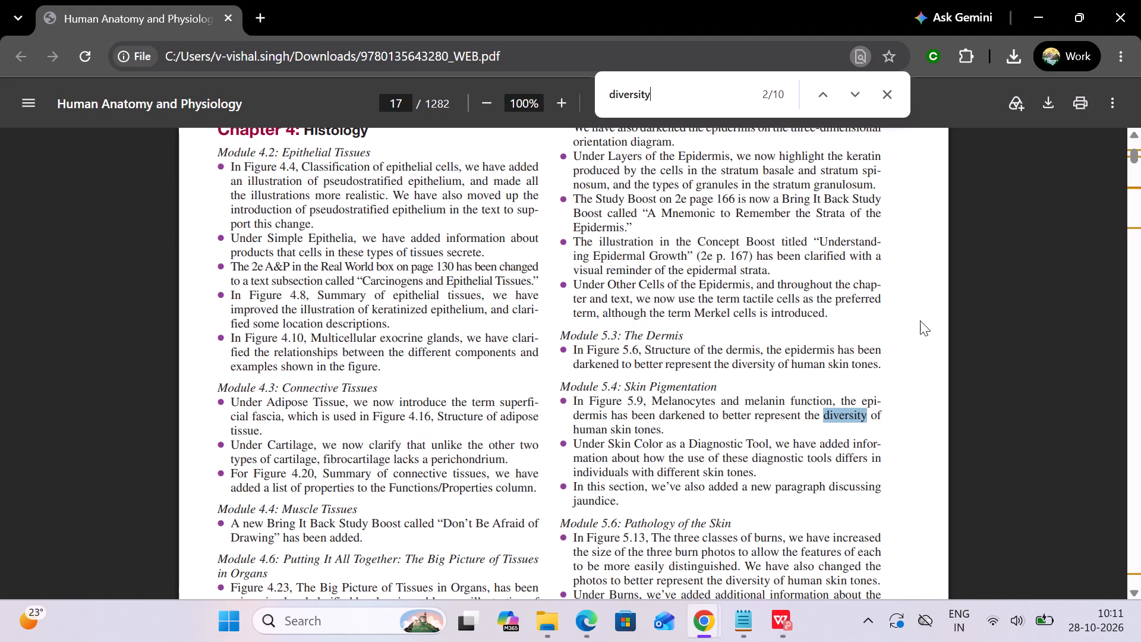
{"action": "key", "text": "alt+Tab"}
{"action": "key", "text": "alt+Tab"}
{"action": "key", "text": "alt+Tab"}
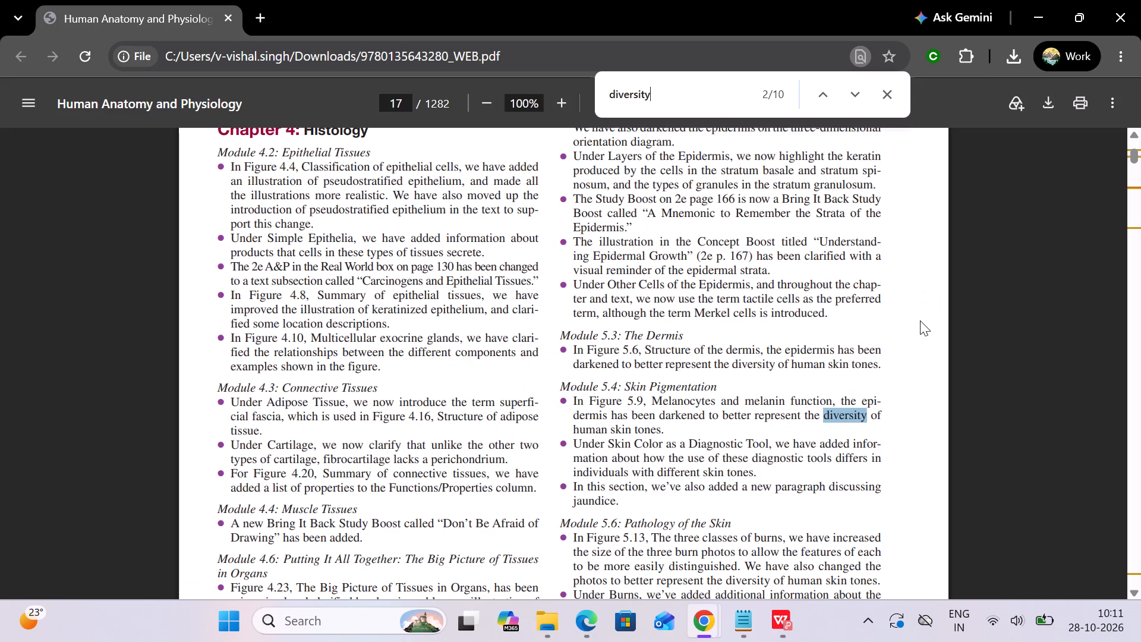
{"action": "key", "text": "alt+Tab"}
{"action": "key", "text": "alt+Tab"}
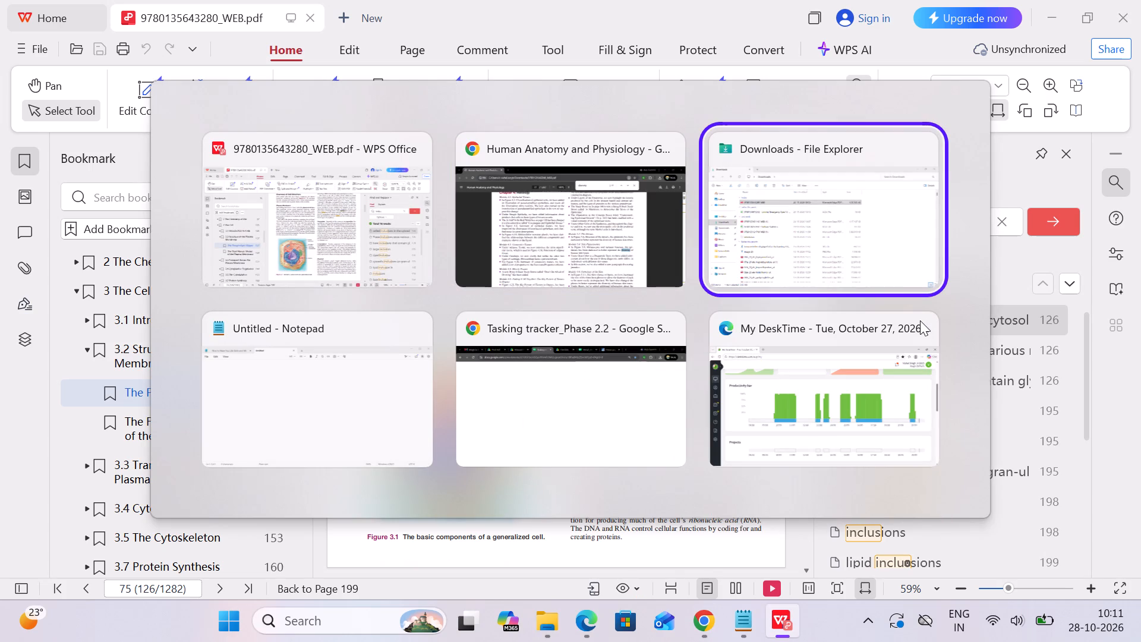
{"action": "key", "text": "alt+Tab"}
{"action": "key", "text": "alt+Tab"}
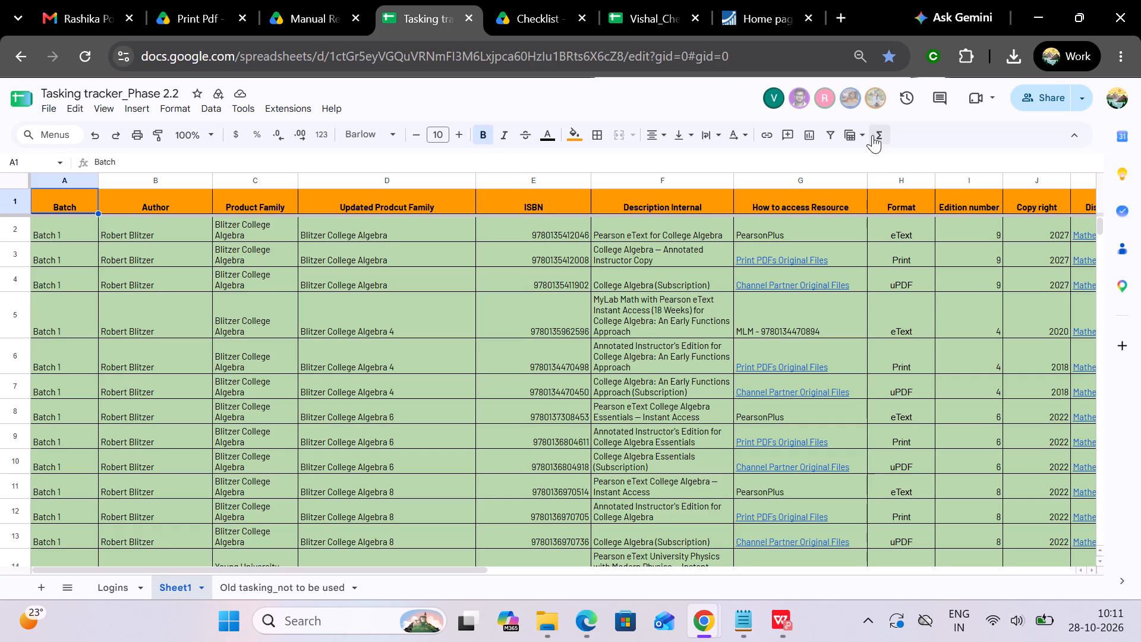
Look through the list of ISBN-named result sheets in the Manual Results folder on Google Drive.
{"action": "left_click", "coordinate": [329, 34]}
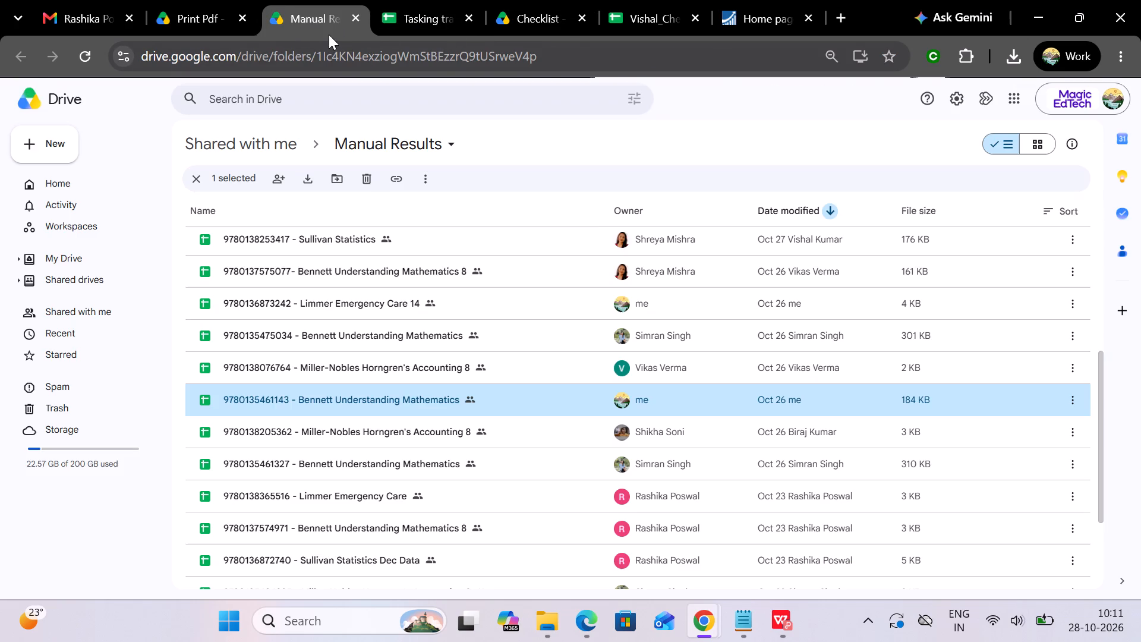
{"action": "scroll", "coordinate": [428, 427], "scroll_direction": "down", "scroll_amount": 2}
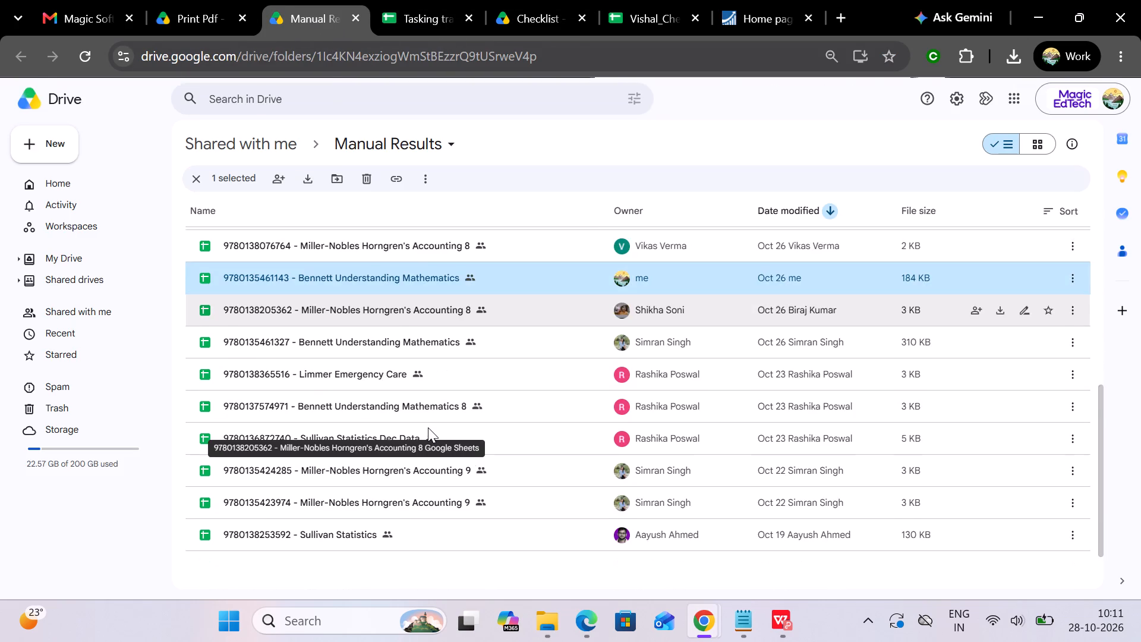
{"action": "scroll", "coordinate": [428, 427], "scroll_direction": "up", "scroll_amount": 3}
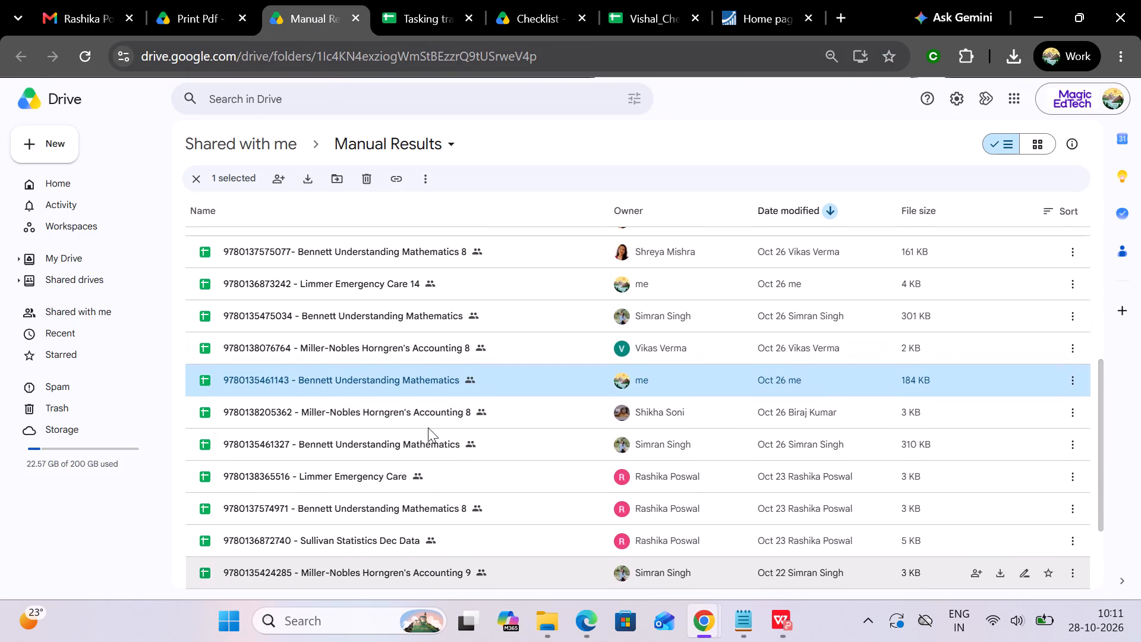
{"action": "scroll", "coordinate": [428, 427], "scroll_direction": "up", "scroll_amount": 3}
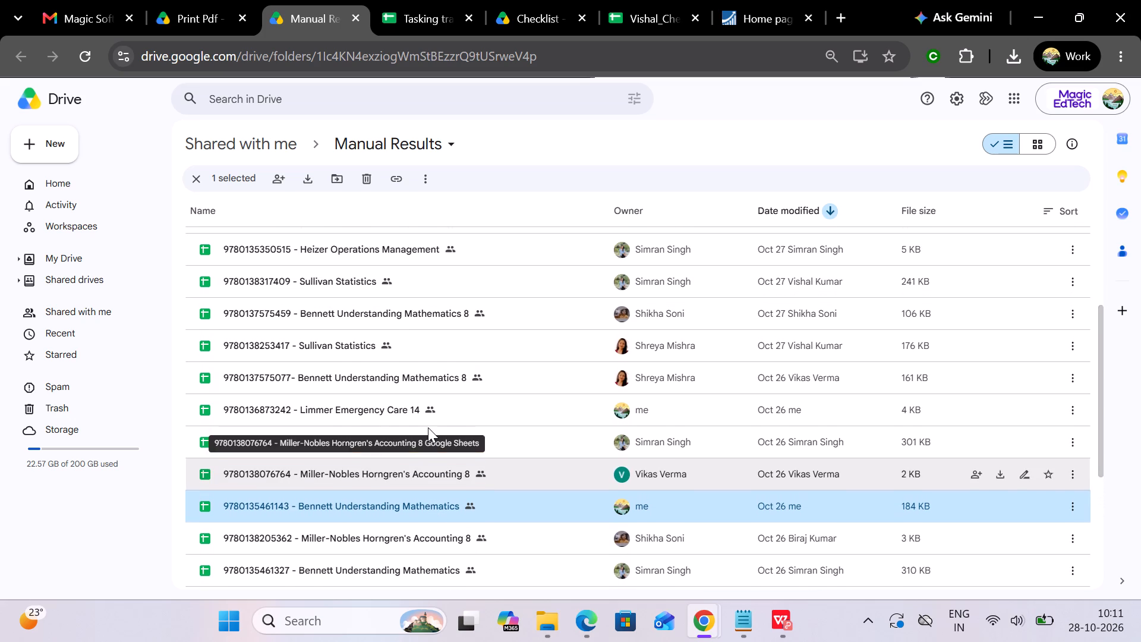
{"action": "scroll", "coordinate": [428, 427], "scroll_direction": "up", "scroll_amount": 1}
{"action": "left_click", "coordinate": [491, 421]}
{"action": "scroll", "coordinate": [491, 421], "scroll_direction": "up", "scroll_amount": 1}
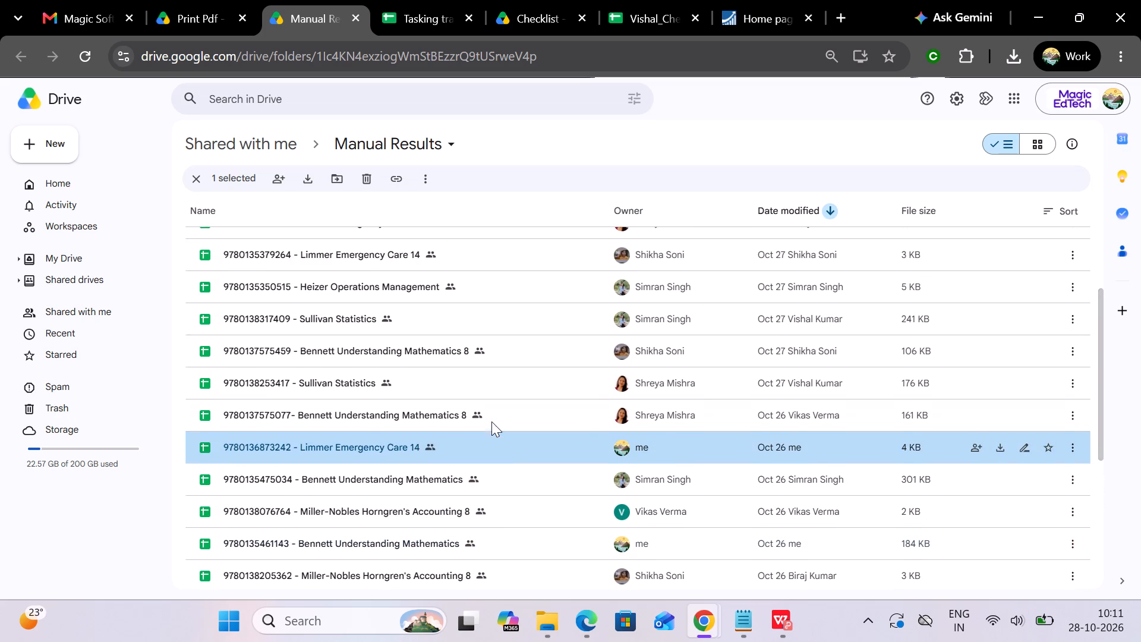
{"action": "scroll", "coordinate": [491, 421], "scroll_direction": "up", "scroll_amount": 2}
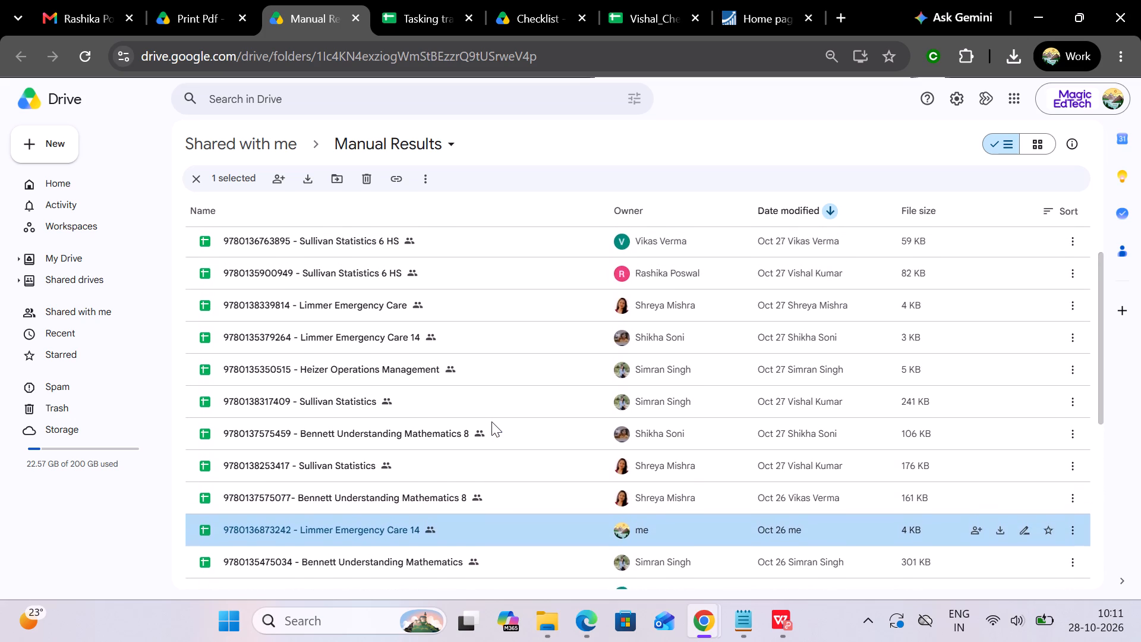
{"action": "scroll", "coordinate": [491, 421], "scroll_direction": "up", "scroll_amount": 3}
{"action": "scroll", "coordinate": [491, 421], "scroll_direction": "down", "scroll_amount": 1}
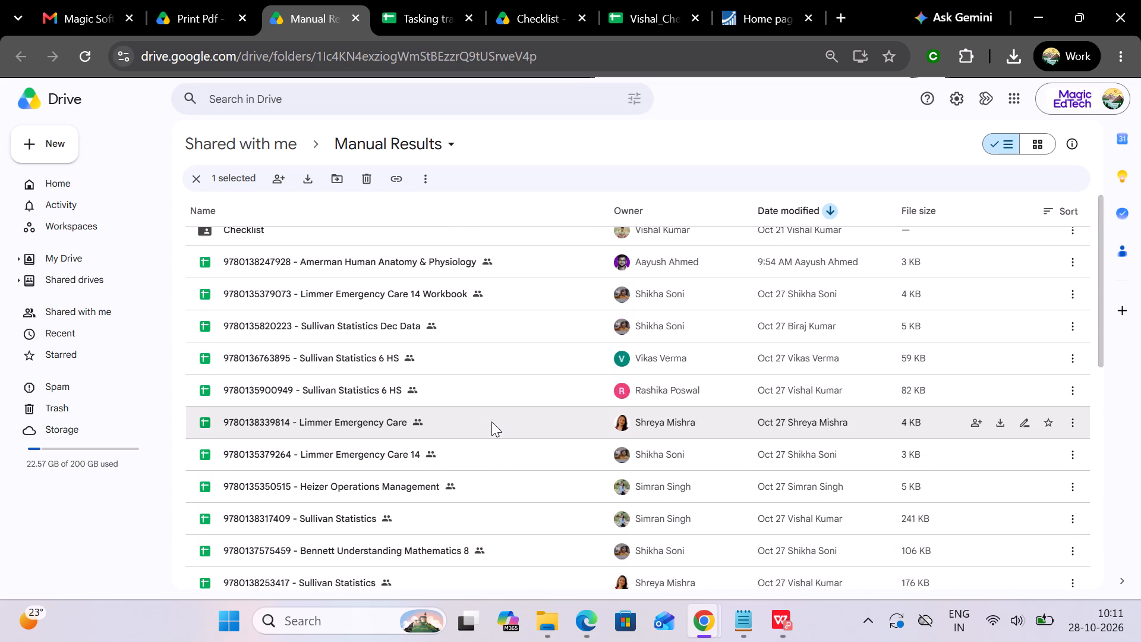
{"action": "scroll", "coordinate": [491, 421], "scroll_direction": "down", "scroll_amount": 4}
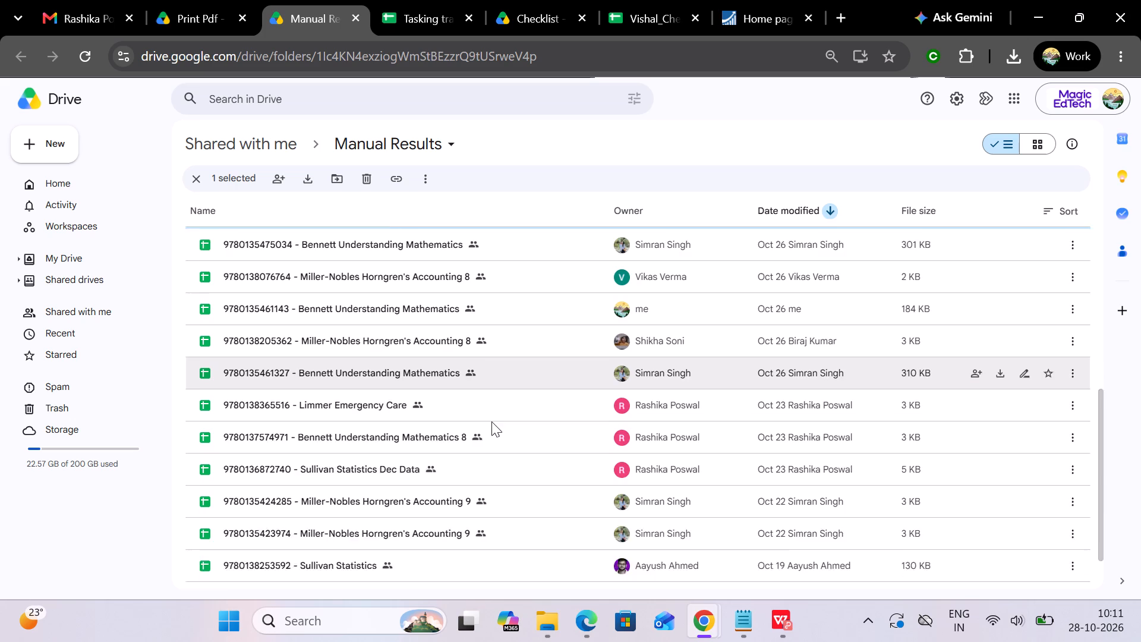
{"action": "scroll", "coordinate": [491, 421], "scroll_direction": "down", "scroll_amount": 2}
{"action": "scroll", "coordinate": [491, 421], "scroll_direction": "up", "scroll_amount": 3}
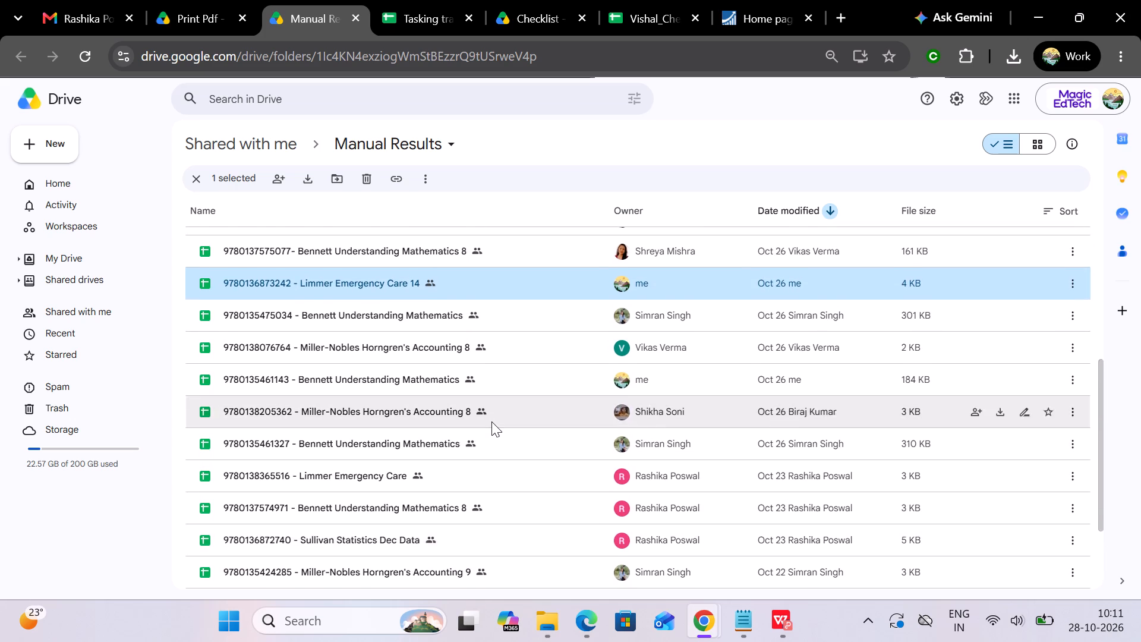
{"action": "scroll", "coordinate": [491, 421], "scroll_direction": "up", "scroll_amount": 1}
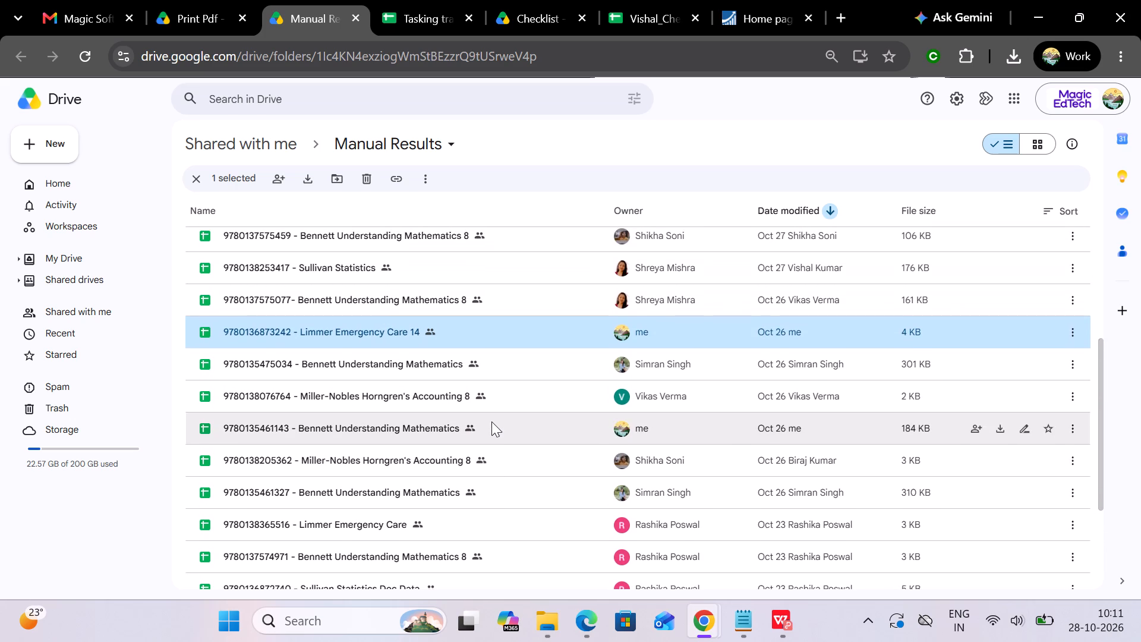
{"action": "scroll", "coordinate": [491, 421], "scroll_direction": "up", "scroll_amount": 2}
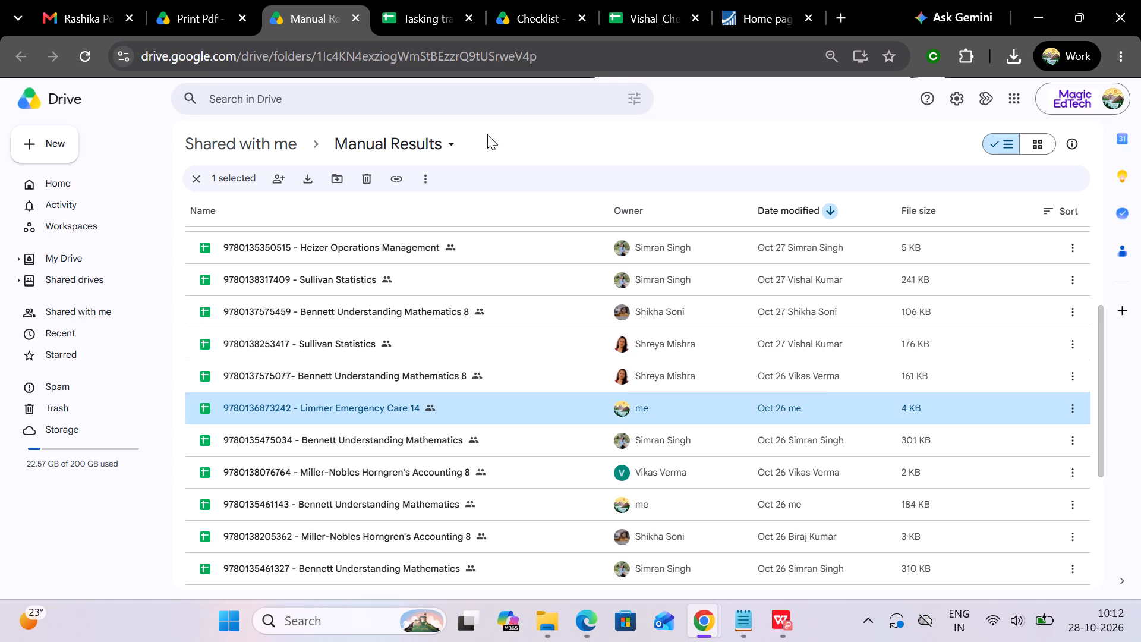
Review the bug sheet items in rows 15 to 17 of the checklist spreadsheet's Print sheet.
{"action": "left_click", "coordinate": [641, 4]}
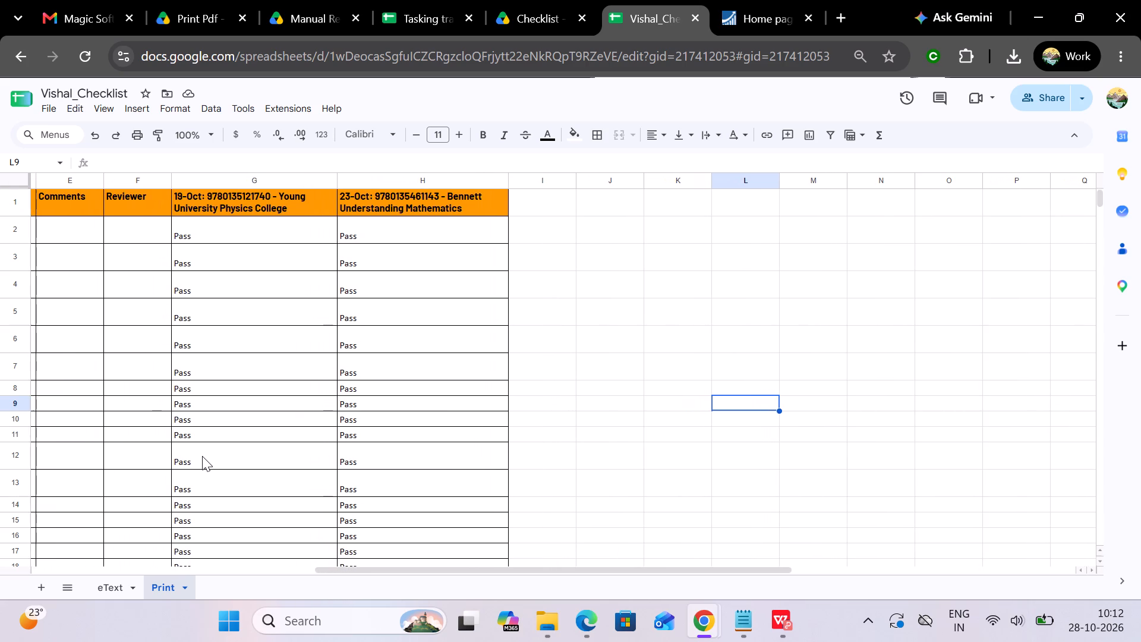
{"action": "scroll", "coordinate": [202, 456], "scroll_direction": "down", "scroll_amount": 1}
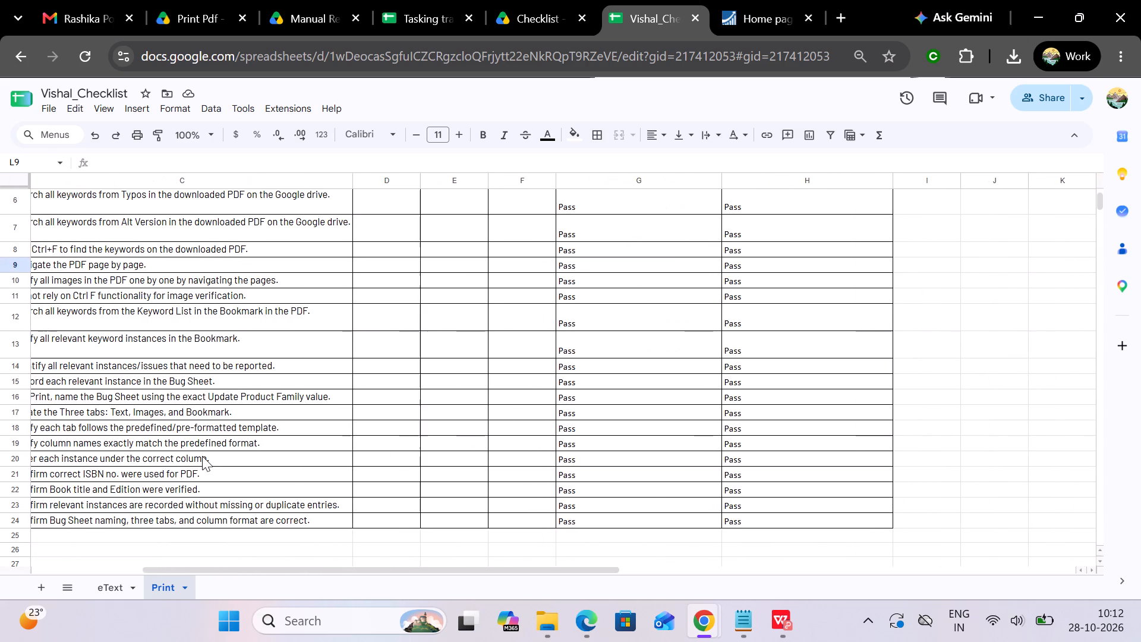
{"action": "left_click", "coordinate": [210, 415]}
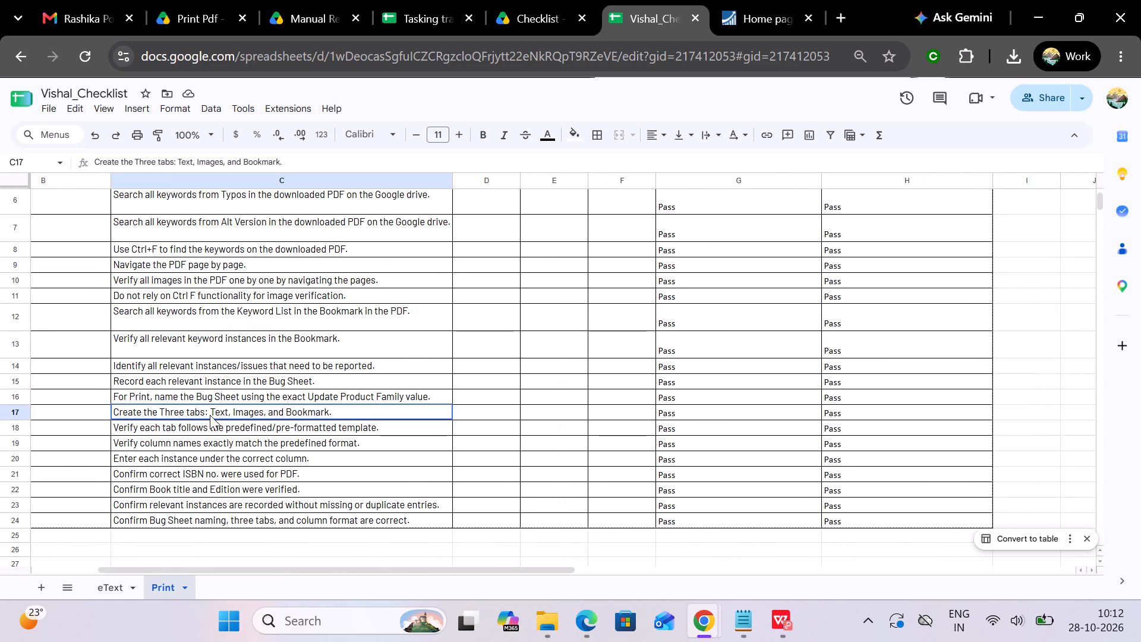
{"action": "left_click", "coordinate": [232, 400]}
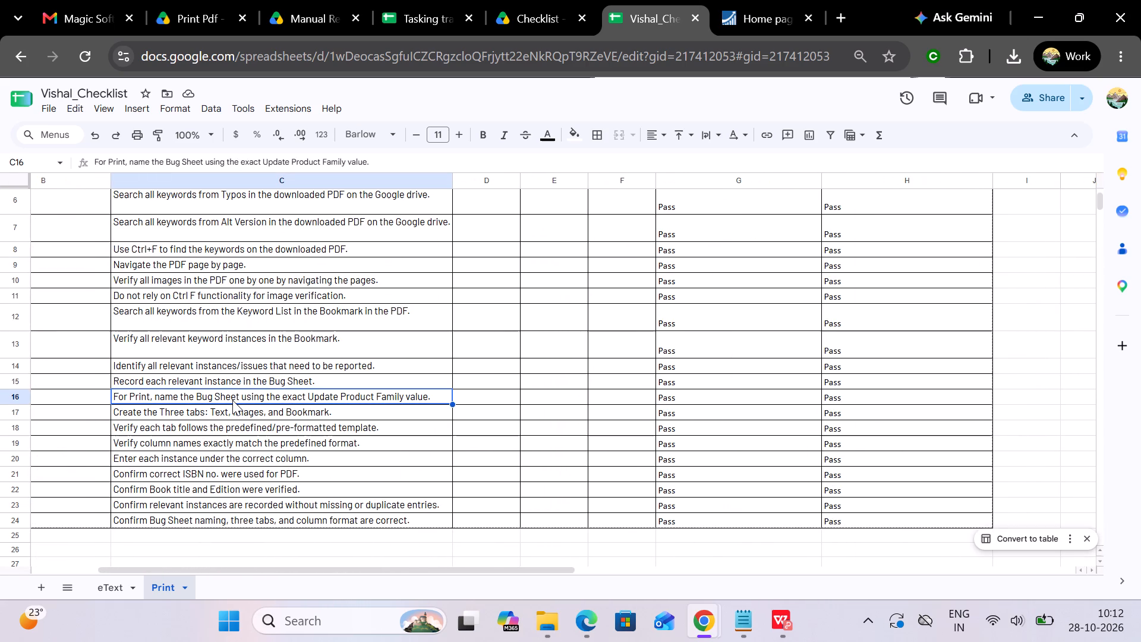
{"action": "left_click", "coordinate": [248, 382]}
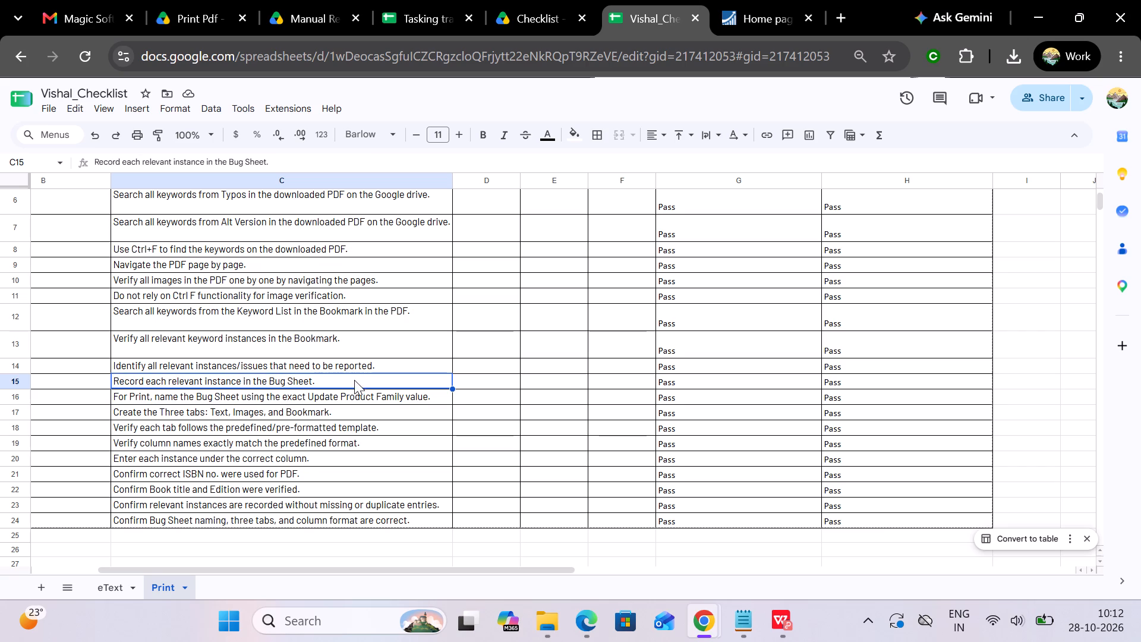
{"action": "left_click", "coordinate": [660, 388]}
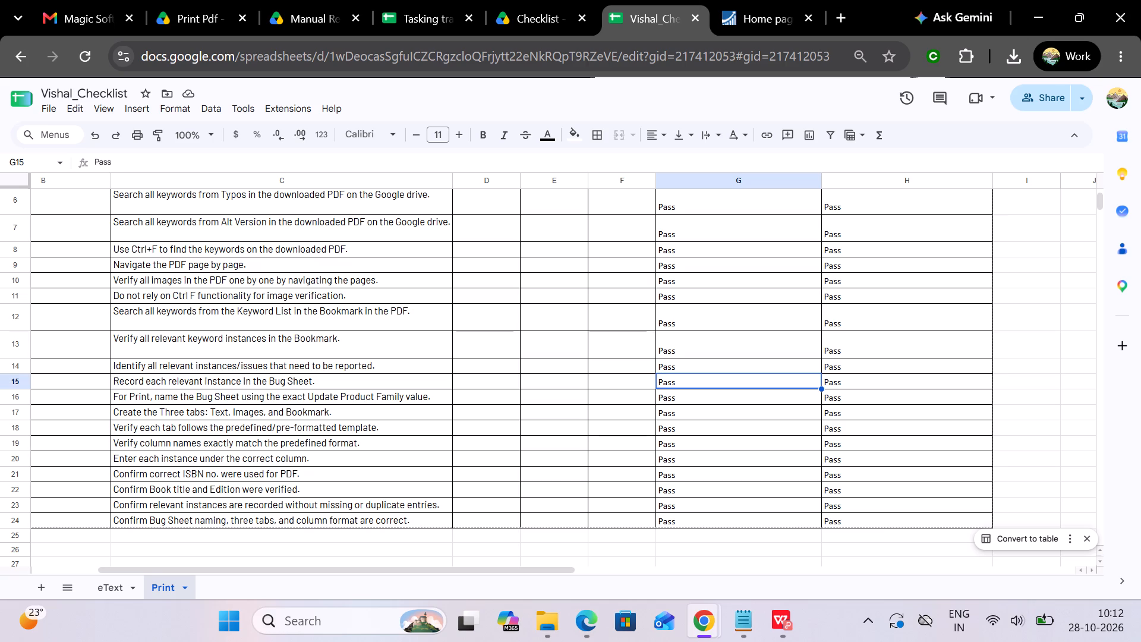
Set the Bug Sheet naming item (row 16) to N/A in the 19-Oct Young University Physics College column.
{"action": "left_click", "coordinate": [676, 394]}
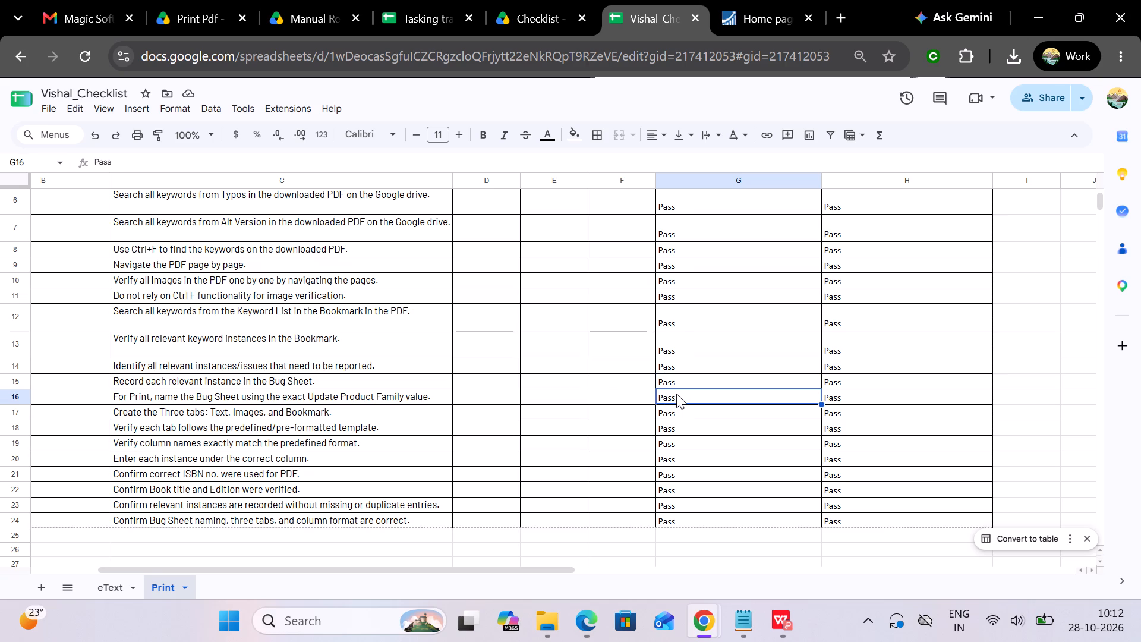
{"action": "key", "text": "shift+n"}
{"action": "key", "text": "shift+question"}
{"action": "key", "text": "shift+BackSpace"}
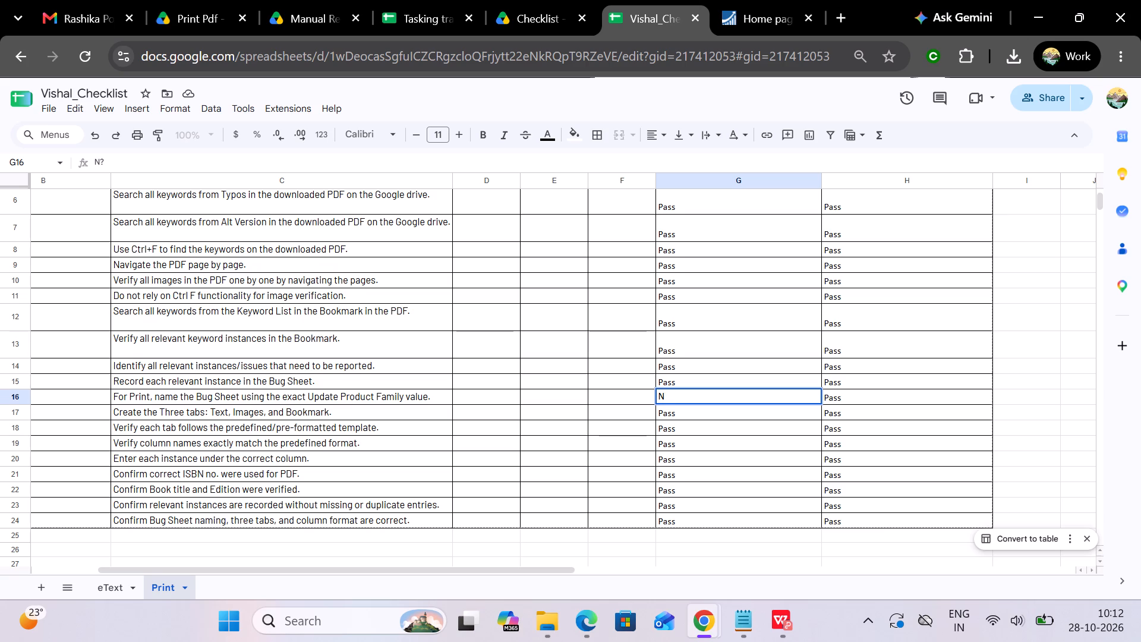
{"action": "type", "text": "/A"}
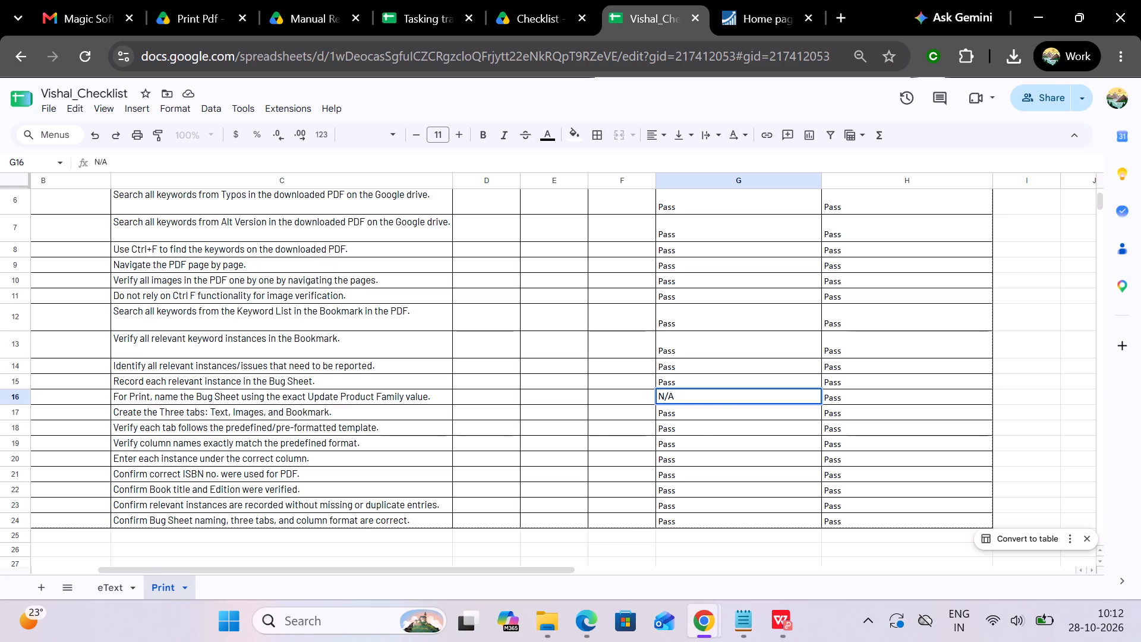
{"action": "left_click", "coordinate": [708, 414]}
Copy the N/A value from G16 into G17 through G24 of the 19-Oct column.
{"action": "left_click", "coordinate": [711, 397]}
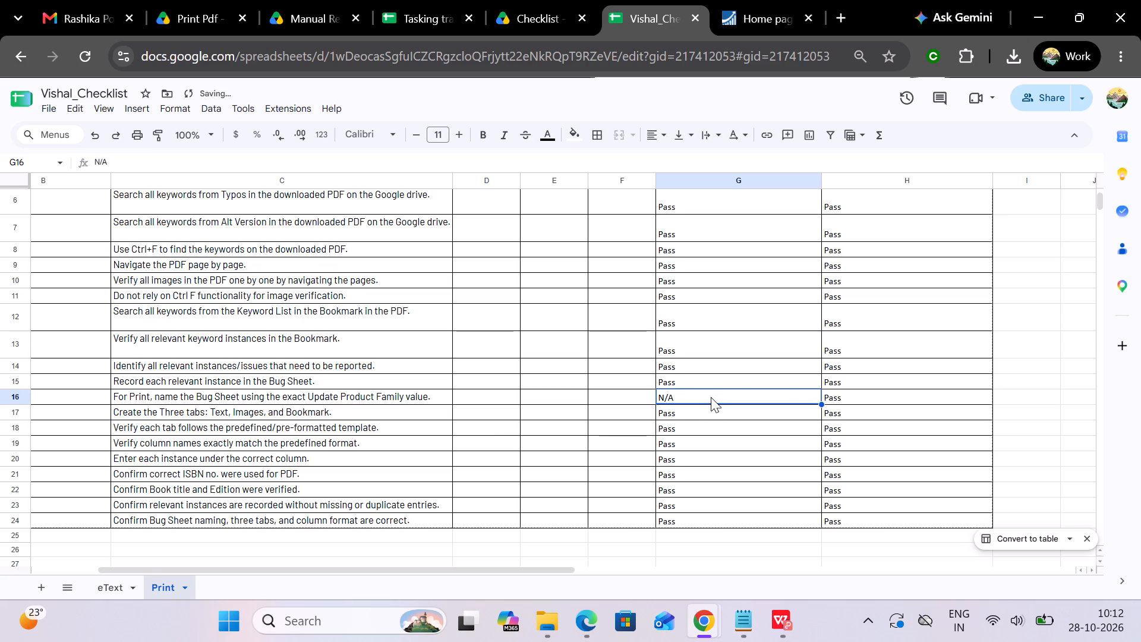
{"action": "key", "text": "ctrl+c"}
{"action": "left_click_drag", "start_coordinate": [705, 417], "coordinate": [702, 513]}
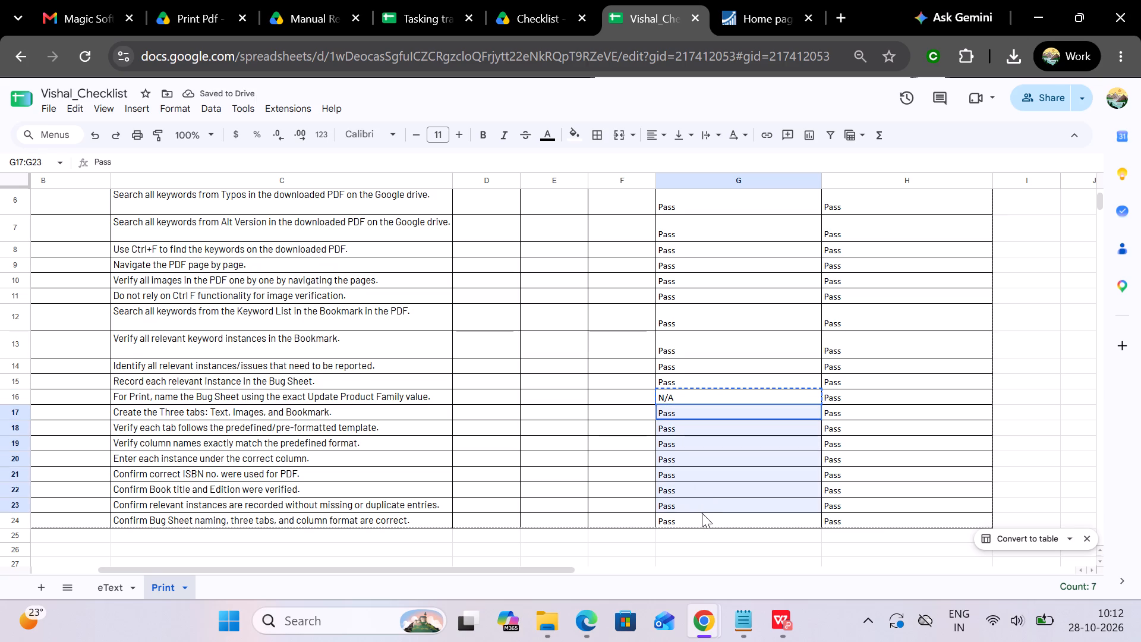
{"action": "left_click_drag", "start_coordinate": [702, 513], "coordinate": [703, 518]}
{"action": "key", "text": "ctrl+v"}
{"action": "left_click", "coordinate": [700, 438]}
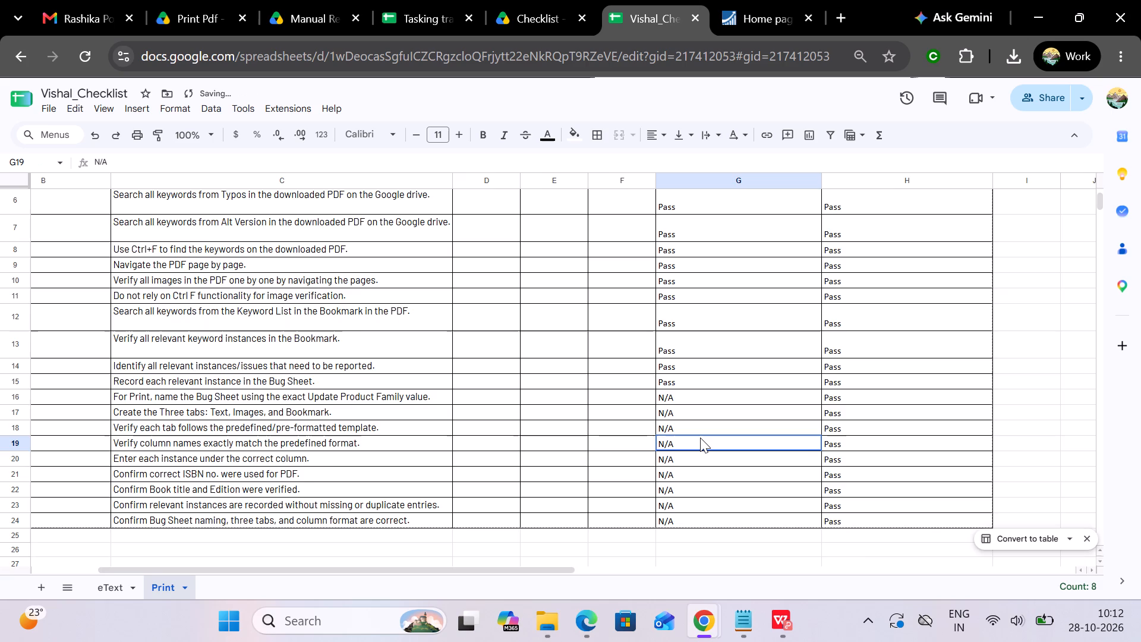
{"action": "scroll", "coordinate": [700, 438], "scroll_direction": "up", "scroll_amount": 3}
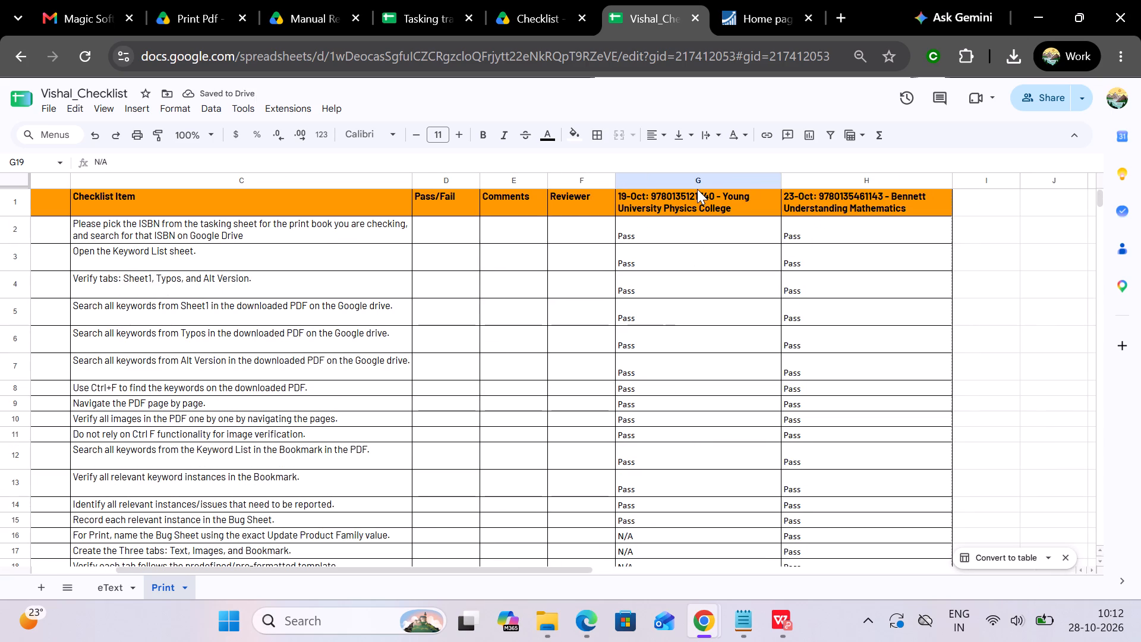
{"action": "double_click", "coordinate": [697, 189]}
{"action": "double_click", "coordinate": [690, 191]}
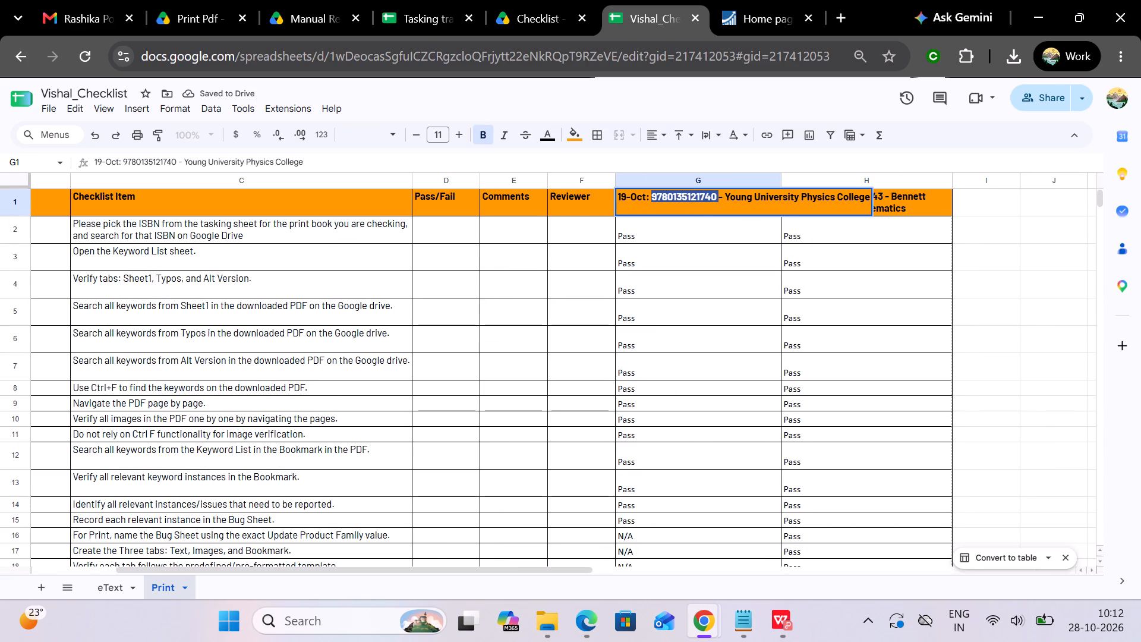
{"action": "left_click", "coordinate": [663, 324]}
{"action": "left_click", "coordinate": [375, 0]}
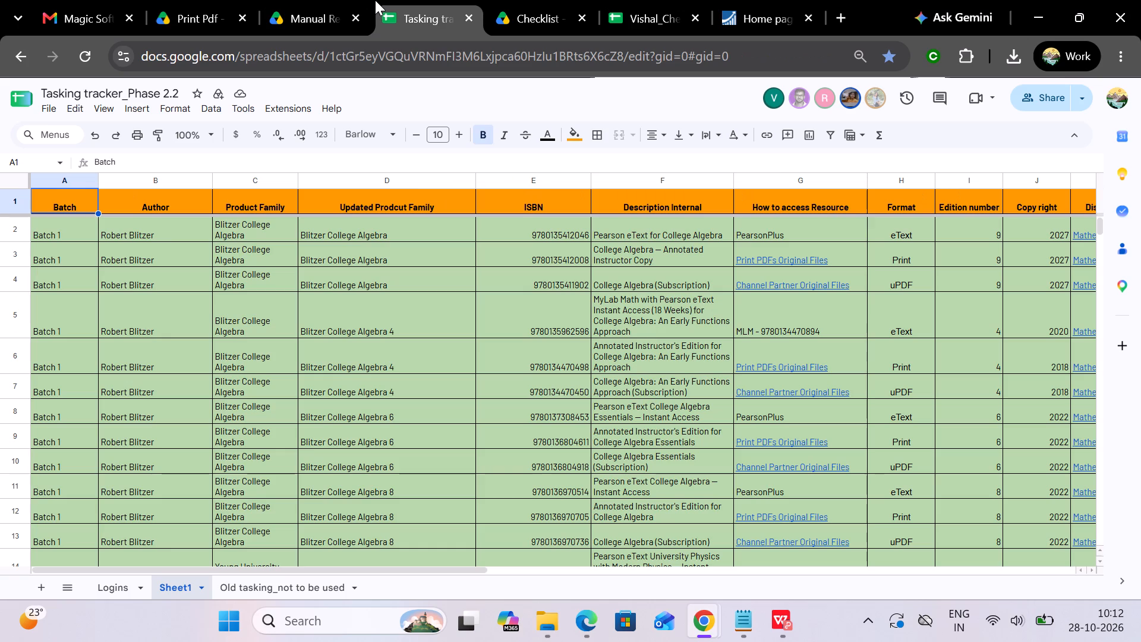
{"action": "type", "text": "fv"}
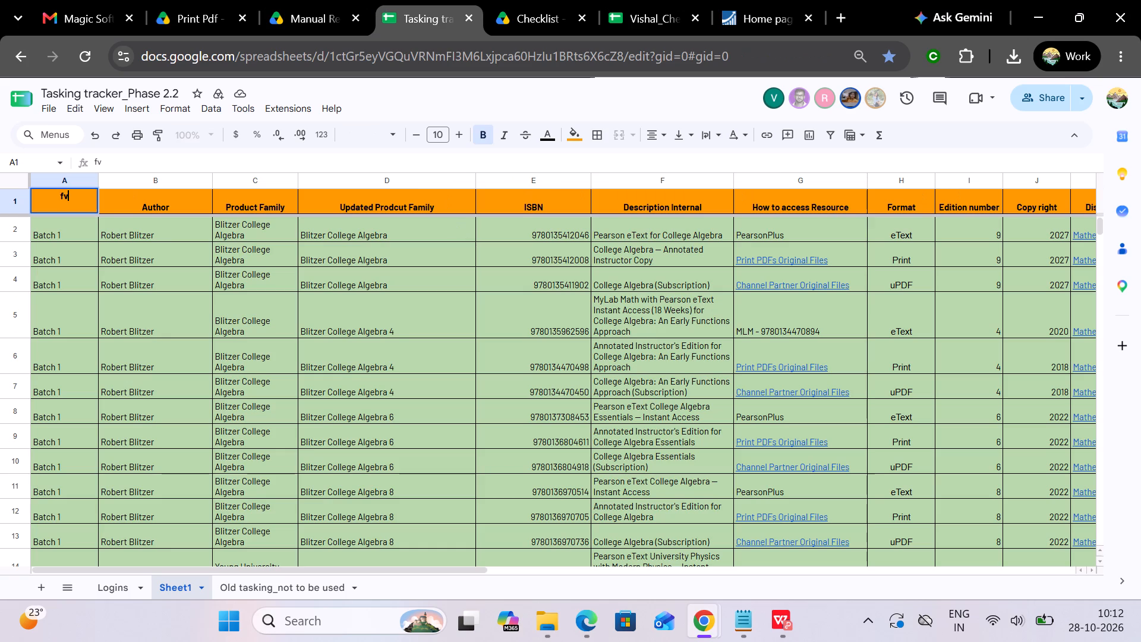
{"action": "key", "text": "ctrl+f"}
{"action": "key", "text": "ctrl+v"}
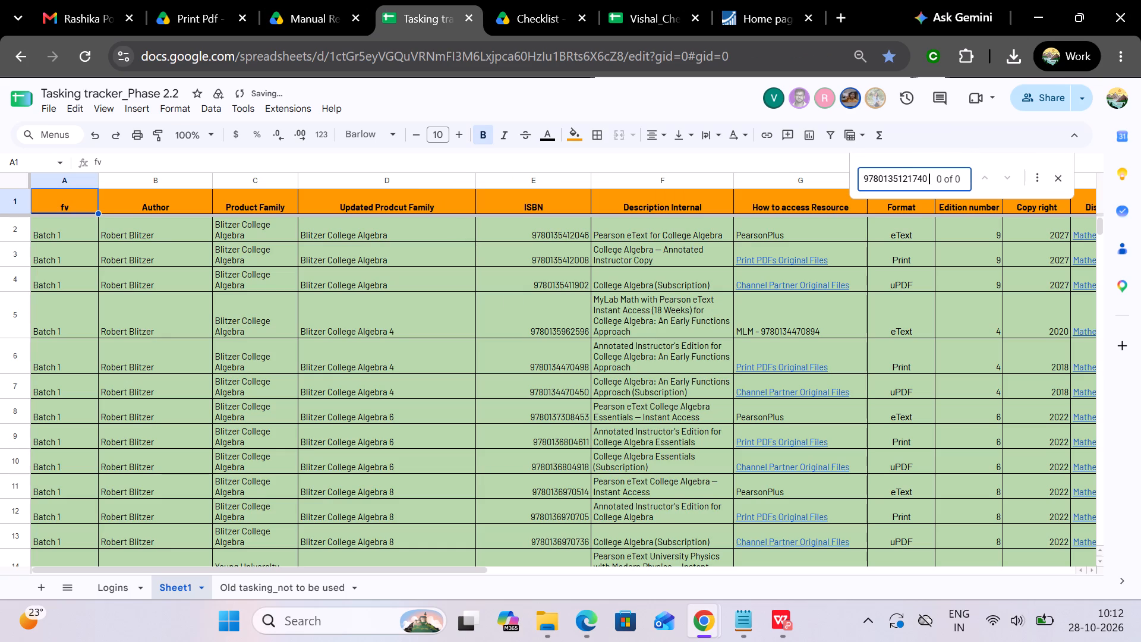
{"action": "left_click", "coordinate": [1013, 173]}
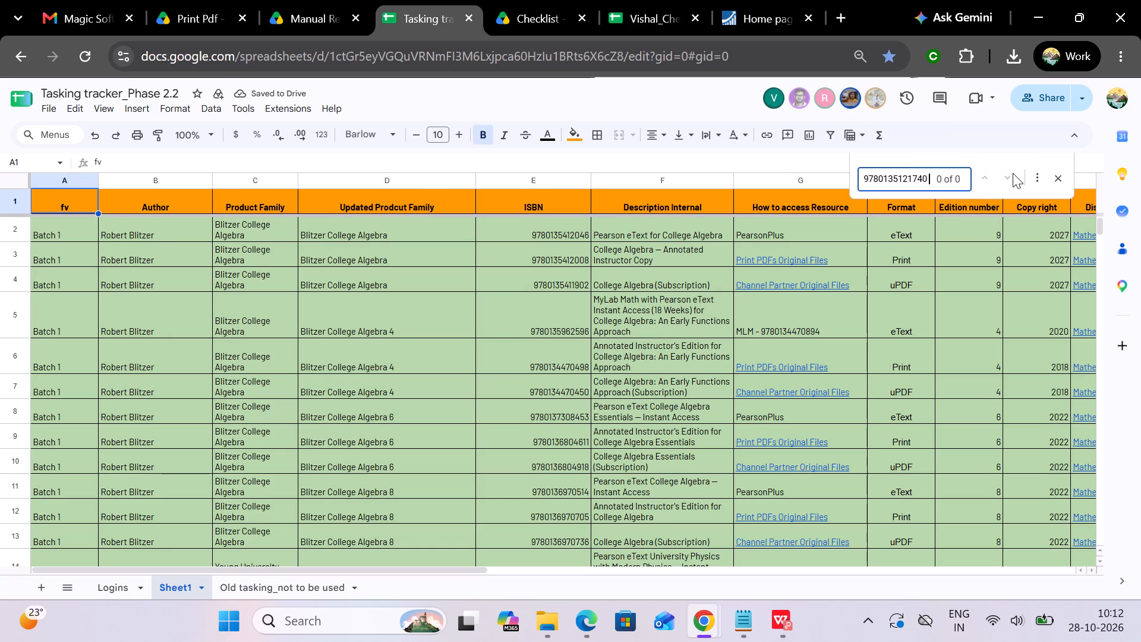
{"action": "scroll", "coordinate": [682, 372], "scroll_direction": "up", "scroll_amount": 5}
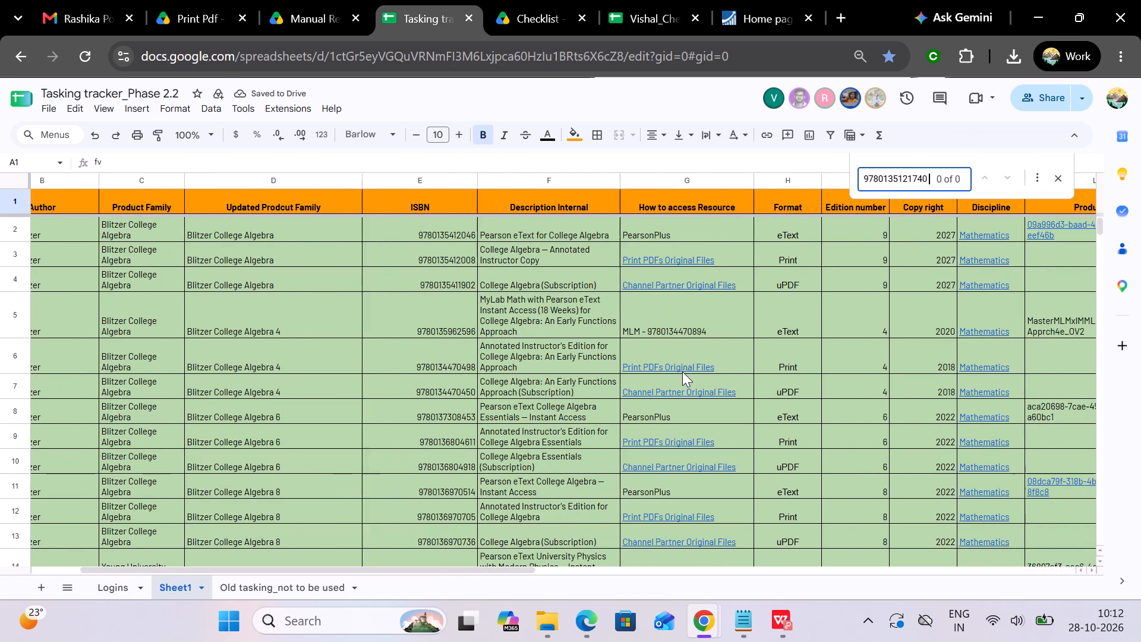
{"action": "scroll", "coordinate": [682, 372], "scroll_direction": "down", "scroll_amount": 3}
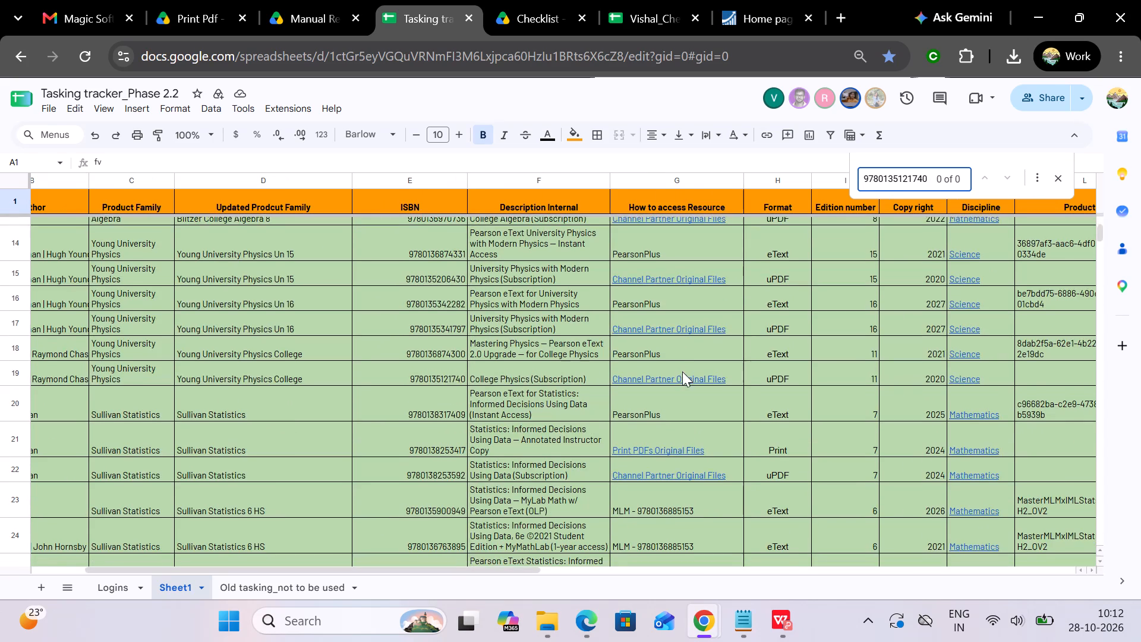
{"action": "scroll", "coordinate": [682, 372], "scroll_direction": "down", "scroll_amount": 3}
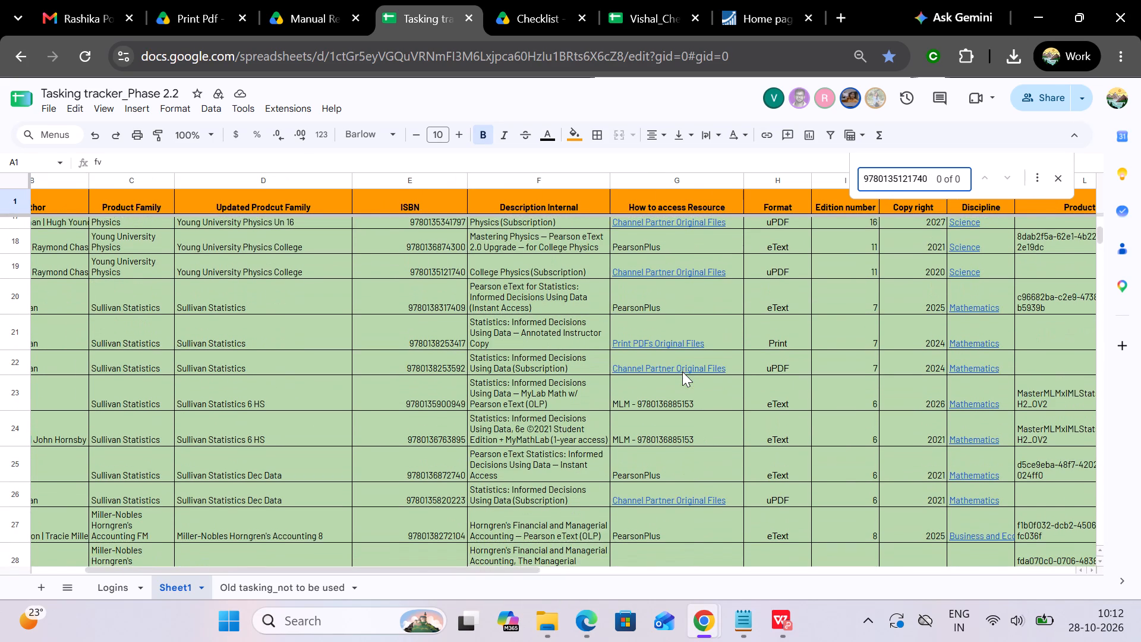
{"action": "scroll", "coordinate": [682, 372], "scroll_direction": "down", "scroll_amount": 2}
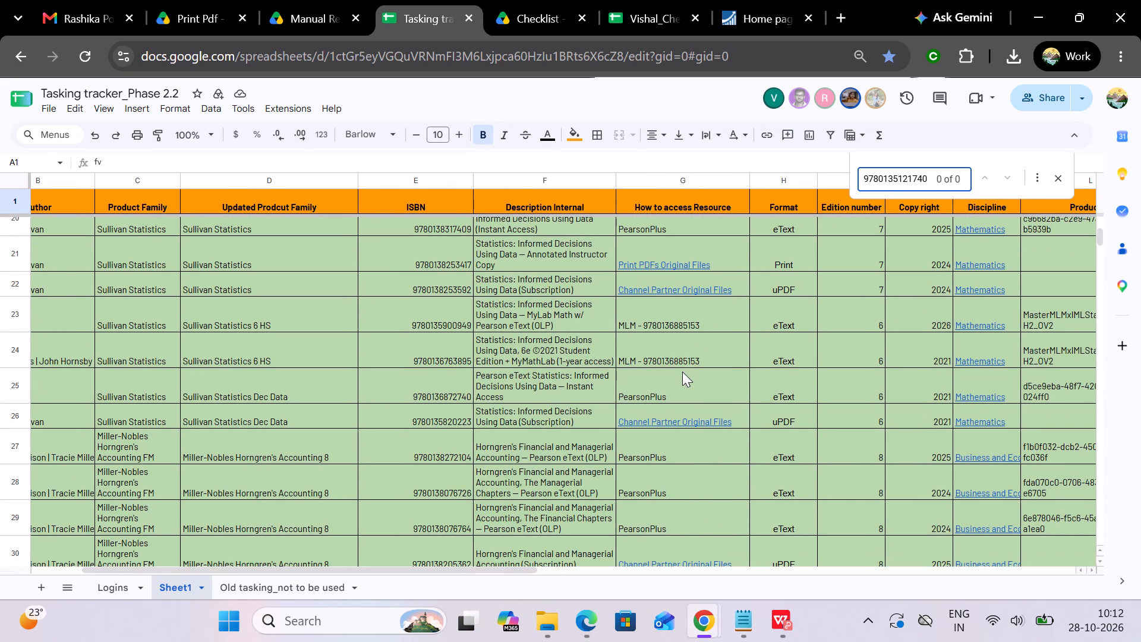
{"action": "scroll", "coordinate": [682, 372], "scroll_direction": "left", "scroll_amount": 1}
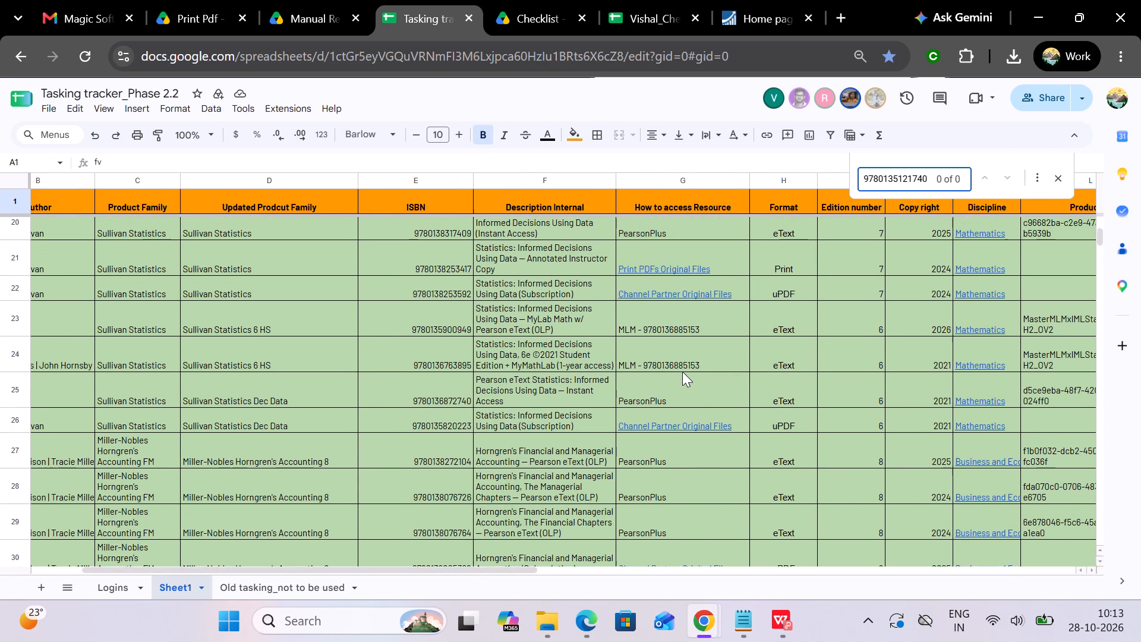
{"action": "scroll", "coordinate": [682, 372], "scroll_direction": "left", "scroll_amount": 4}
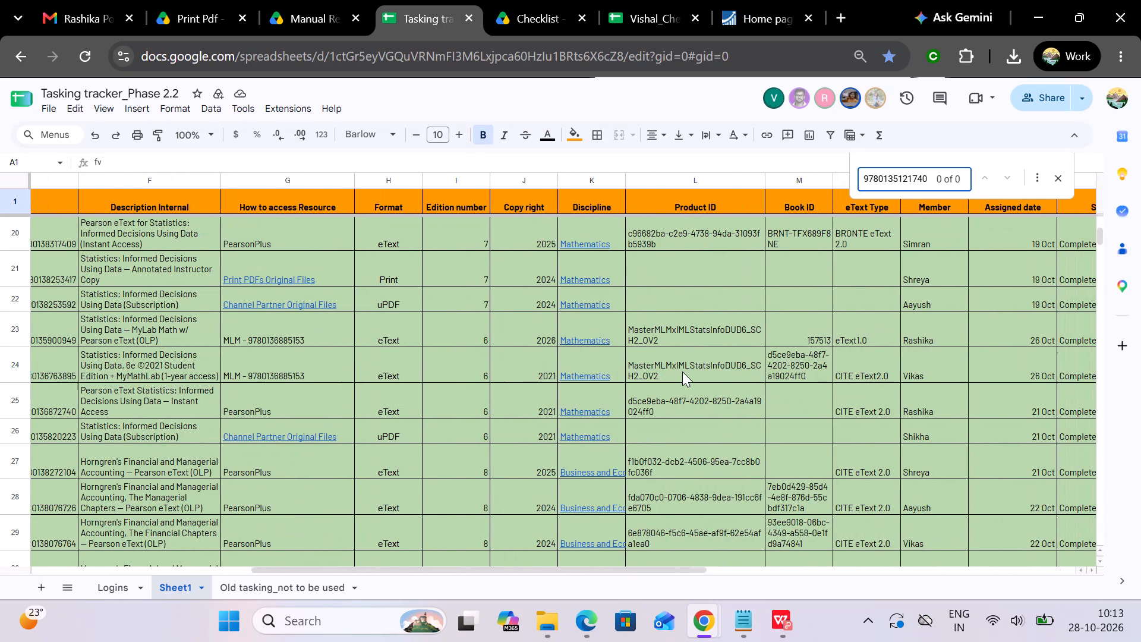
{"action": "scroll", "coordinate": [682, 372], "scroll_direction": "left", "scroll_amount": 1}
{"action": "scroll", "coordinate": [682, 372], "scroll_direction": "up", "scroll_amount": 2}
{"action": "left_click", "coordinate": [689, 330]}
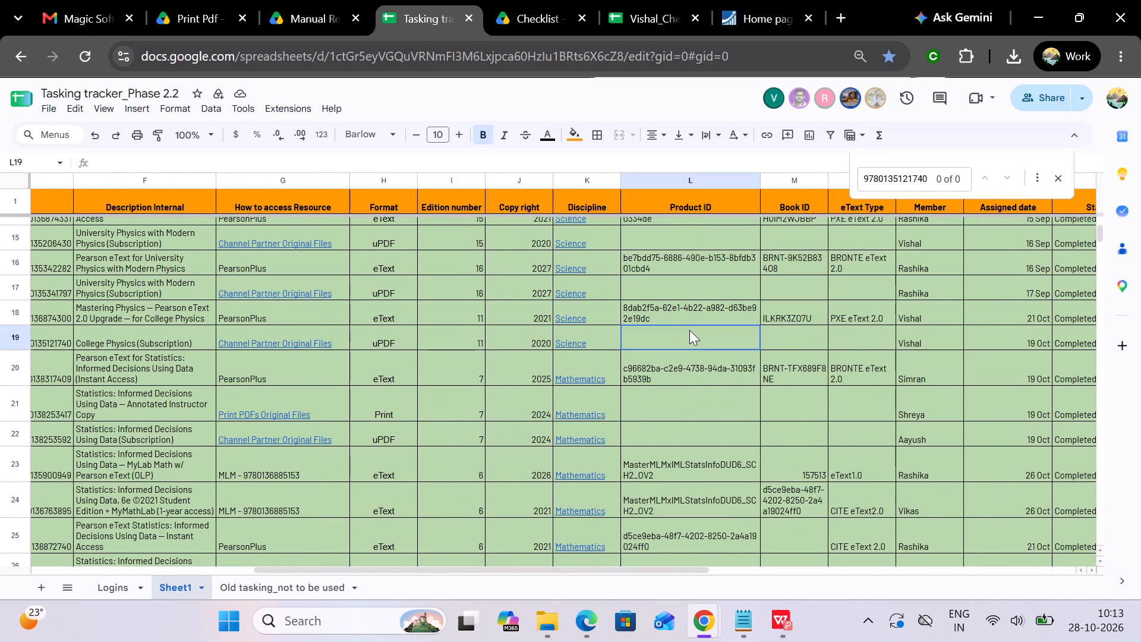
{"action": "scroll", "coordinate": [692, 332], "scroll_direction": "right", "scroll_amount": 1}
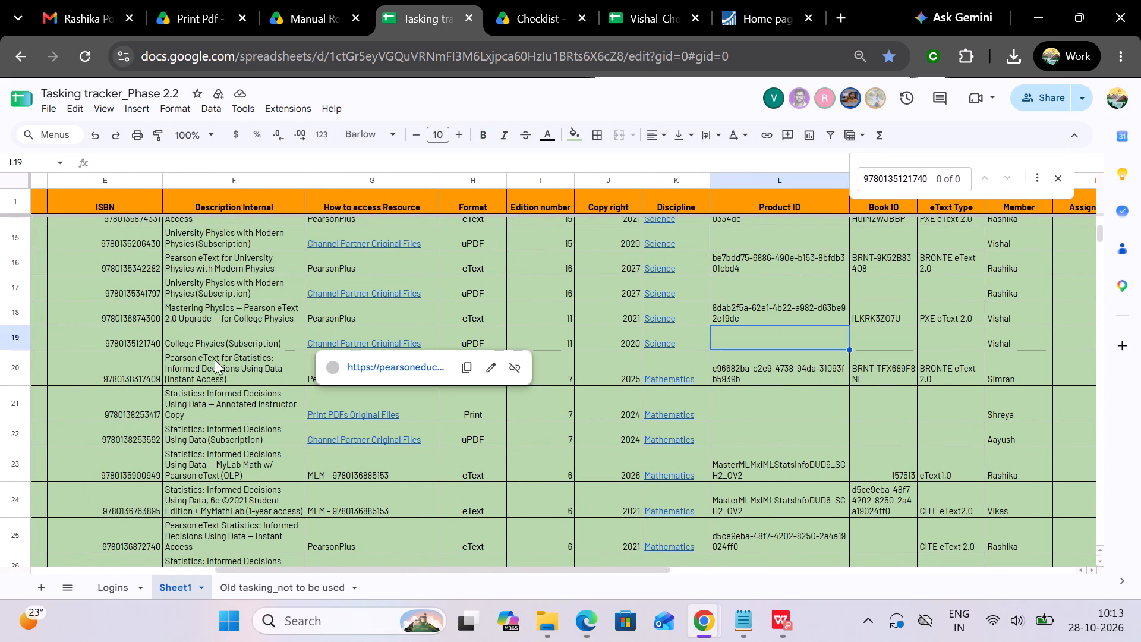
{"action": "left_click", "coordinate": [137, 345]}
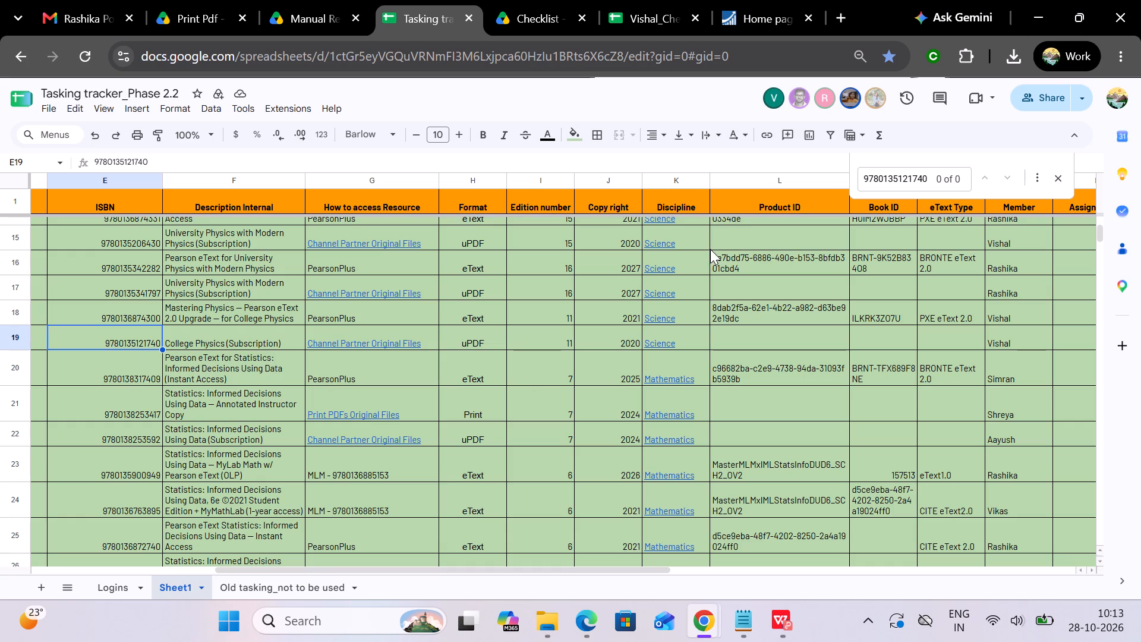
{"action": "left_click", "coordinate": [1057, 183]}
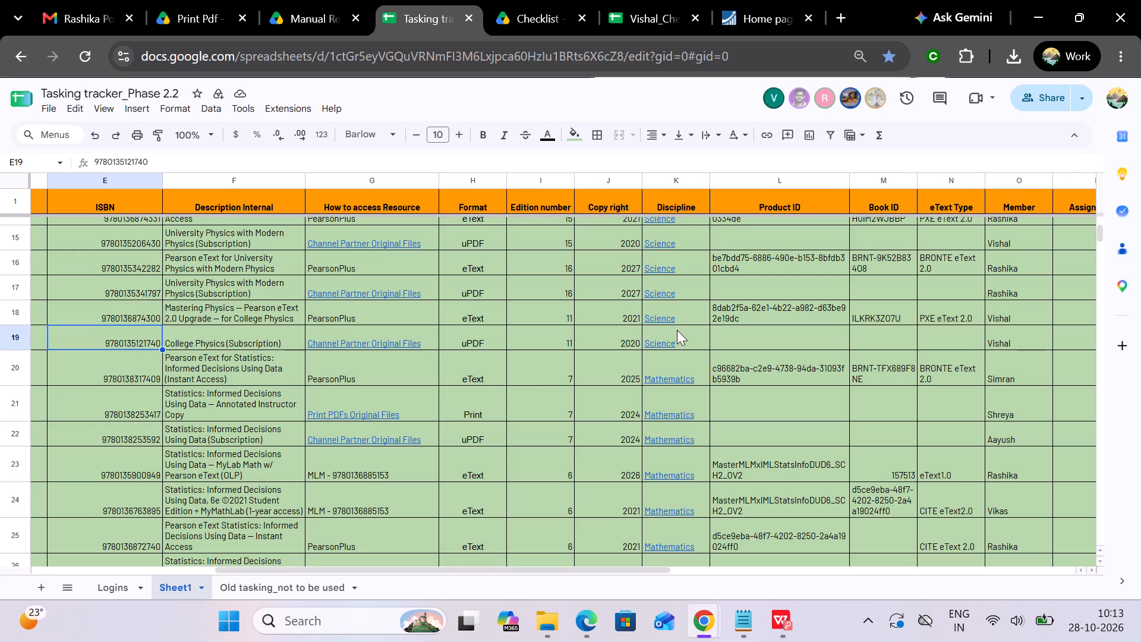
{"action": "key", "text": "ctrl+f"}
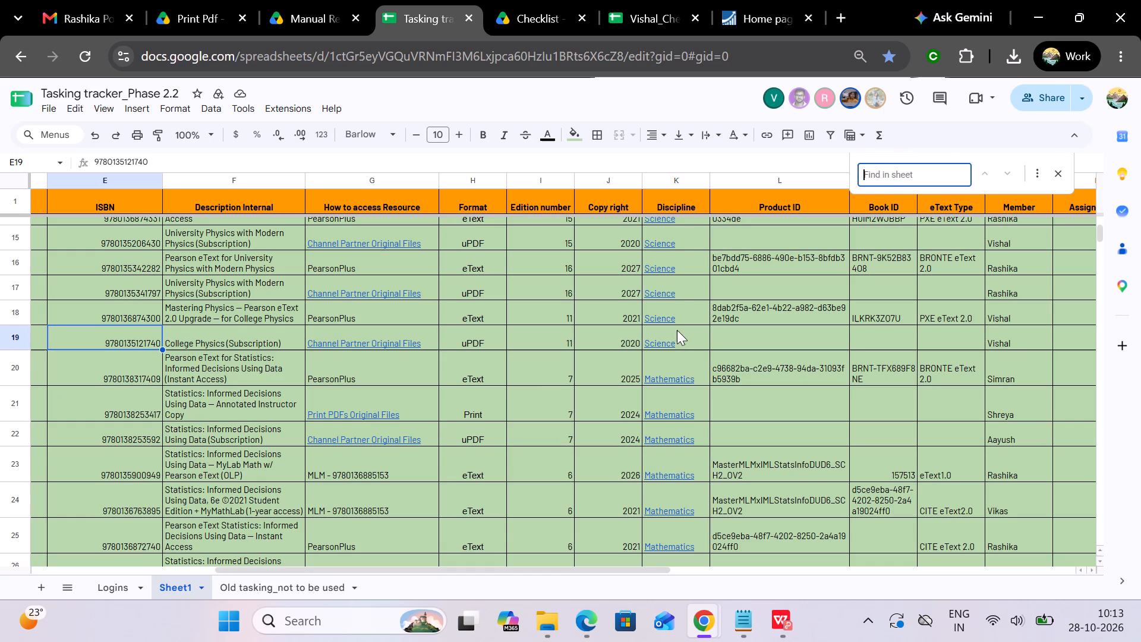
{"action": "left_click", "coordinate": [674, 375]}
{"action": "left_click", "coordinate": [483, 374]}
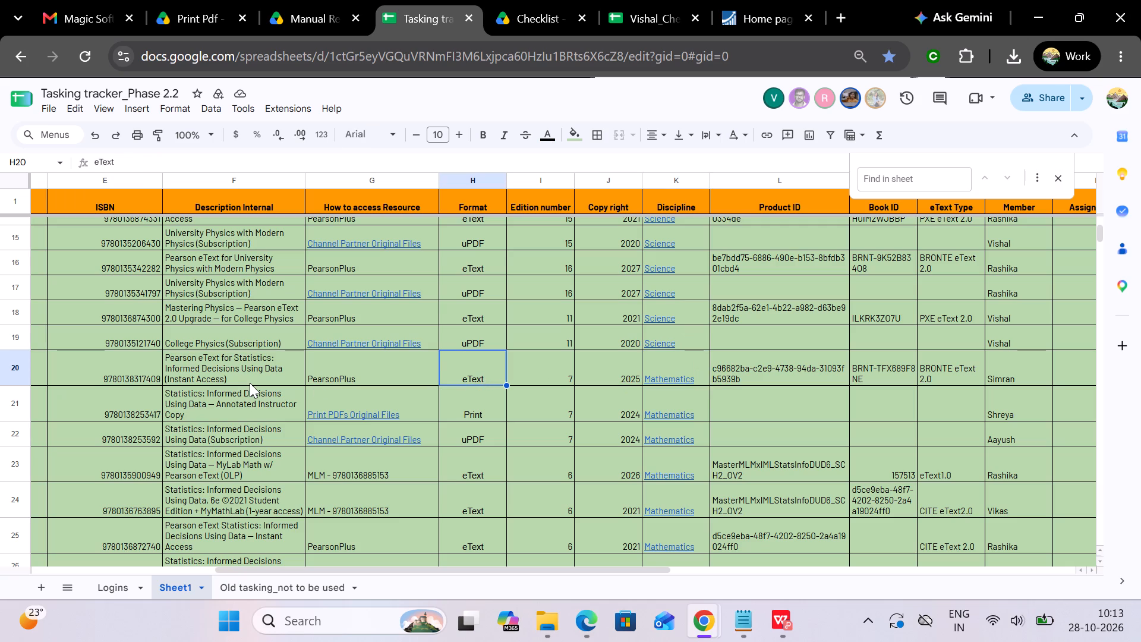
{"action": "left_click", "coordinate": [250, 383]}
{"action": "key", "text": "ctrl+f"}
{"action": "key", "text": "ctrl+v"}
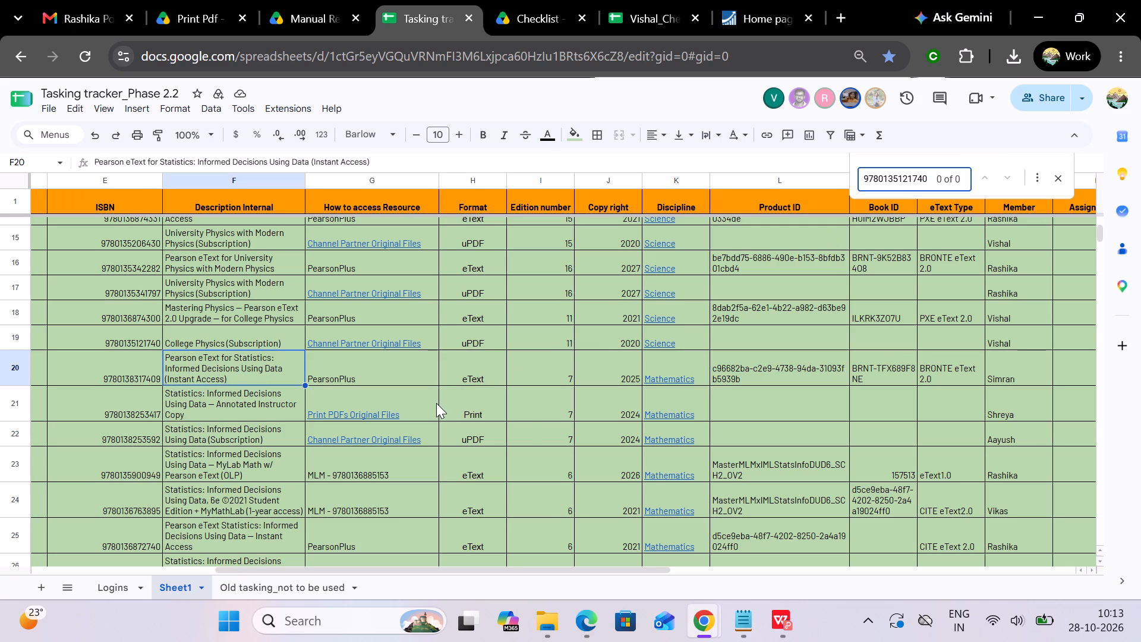
{"action": "left_click", "coordinate": [134, 377]}
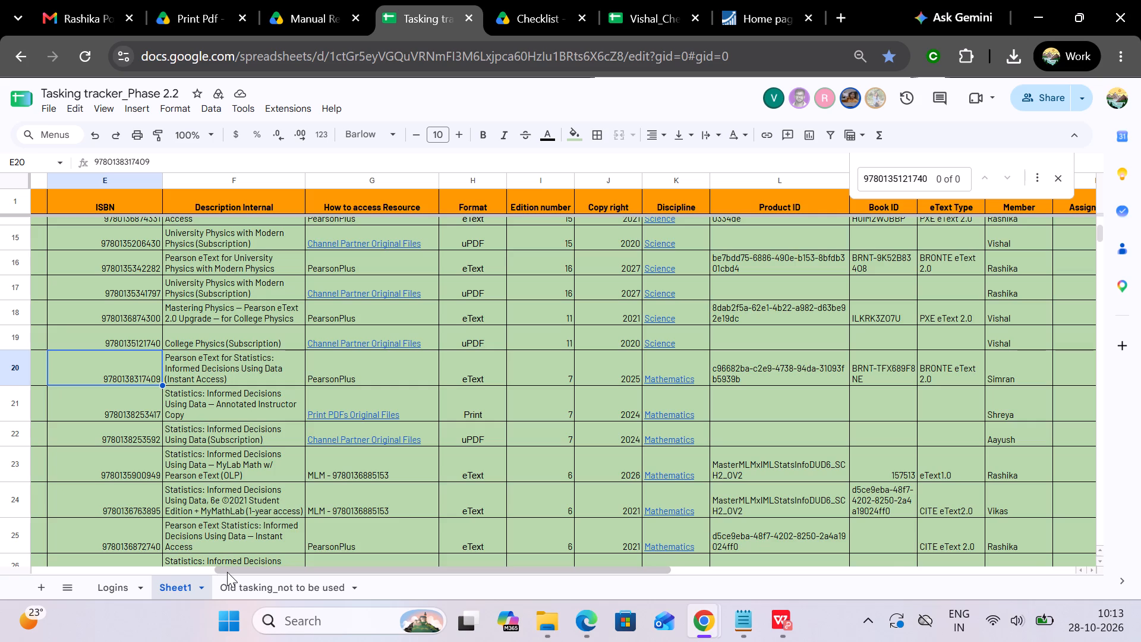
Check the "Old tasking_not to be used" sheet for the searched ISBN and return to Sheet1.
{"action": "left_click", "coordinate": [242, 598]}
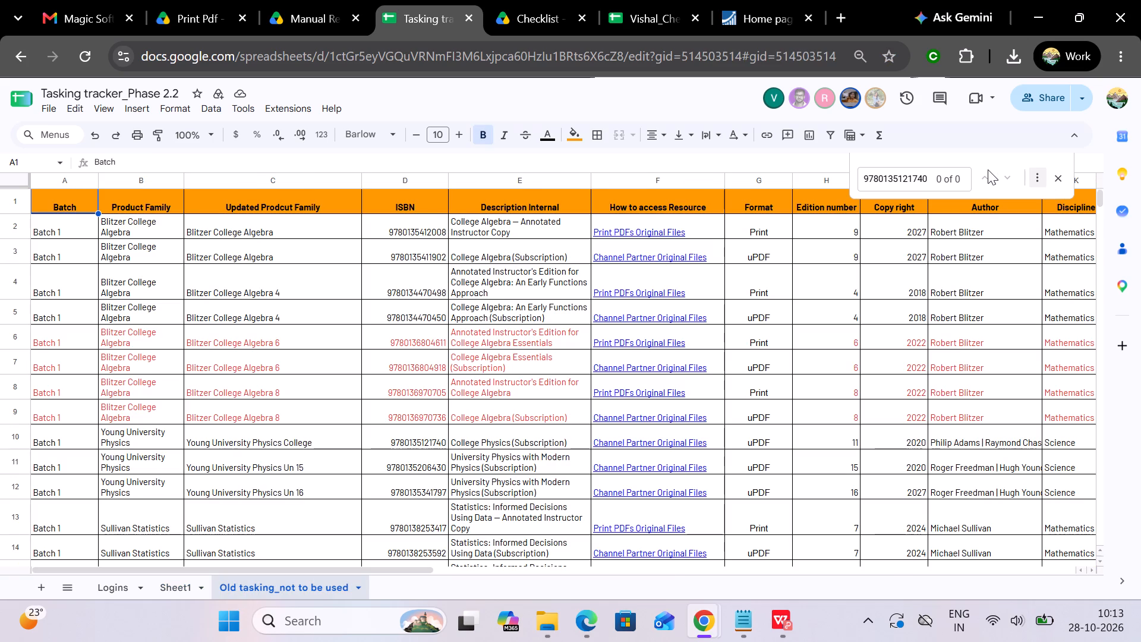
{"action": "left_click", "coordinate": [987, 169]}
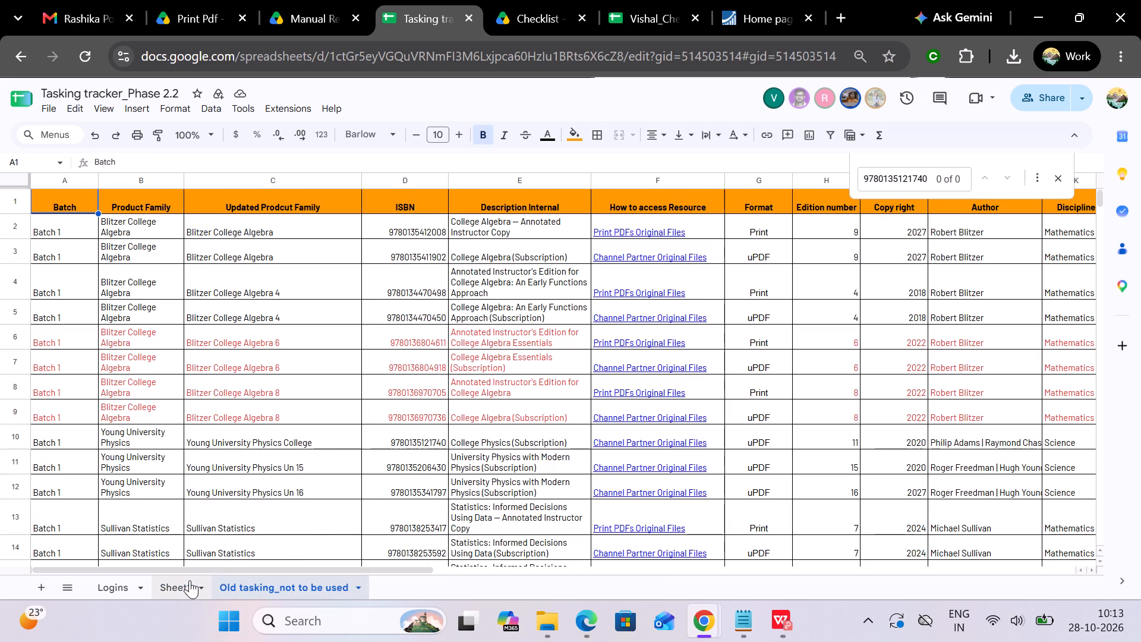
{"action": "left_click", "coordinate": [190, 580]}
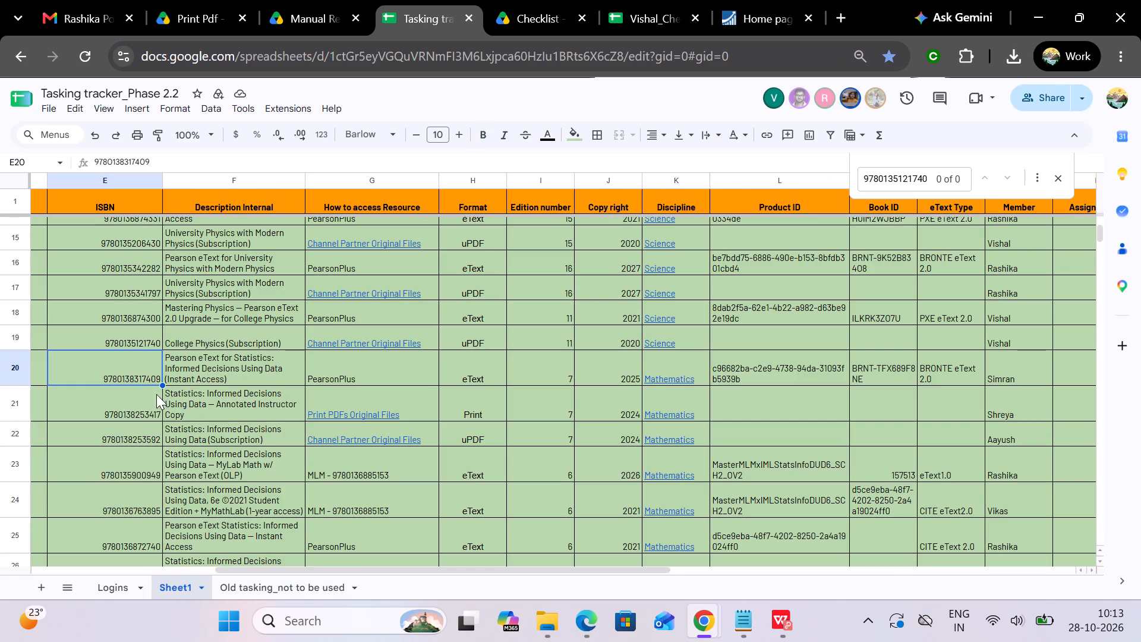
Search Sheet1 for the ISBN copied directly from cell E19 of the College Physics (Subscription) row.
{"action": "scroll", "coordinate": [244, 374], "scroll_direction": "left", "scroll_amount": 1}
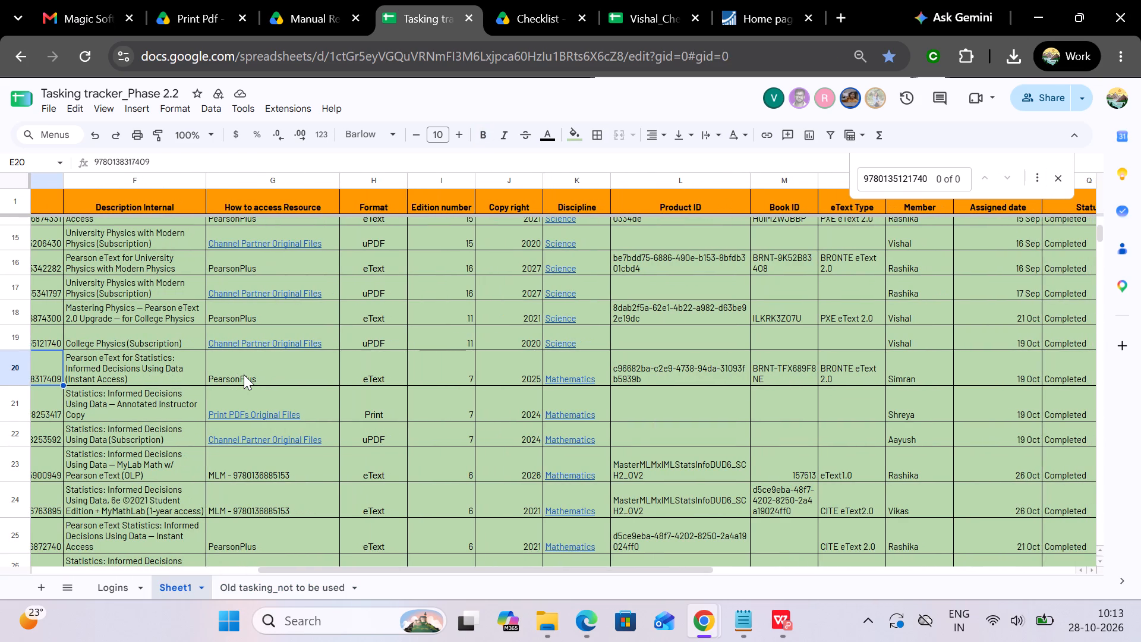
{"action": "scroll", "coordinate": [244, 374], "scroll_direction": "right", "scroll_amount": 1}
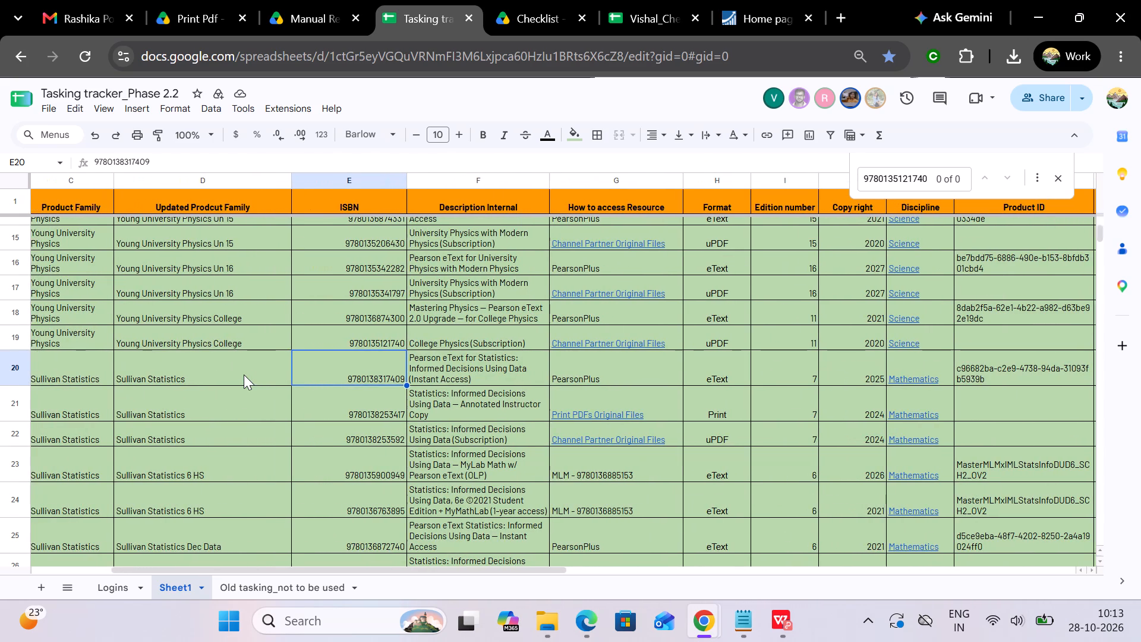
{"action": "left_click", "coordinate": [344, 338]}
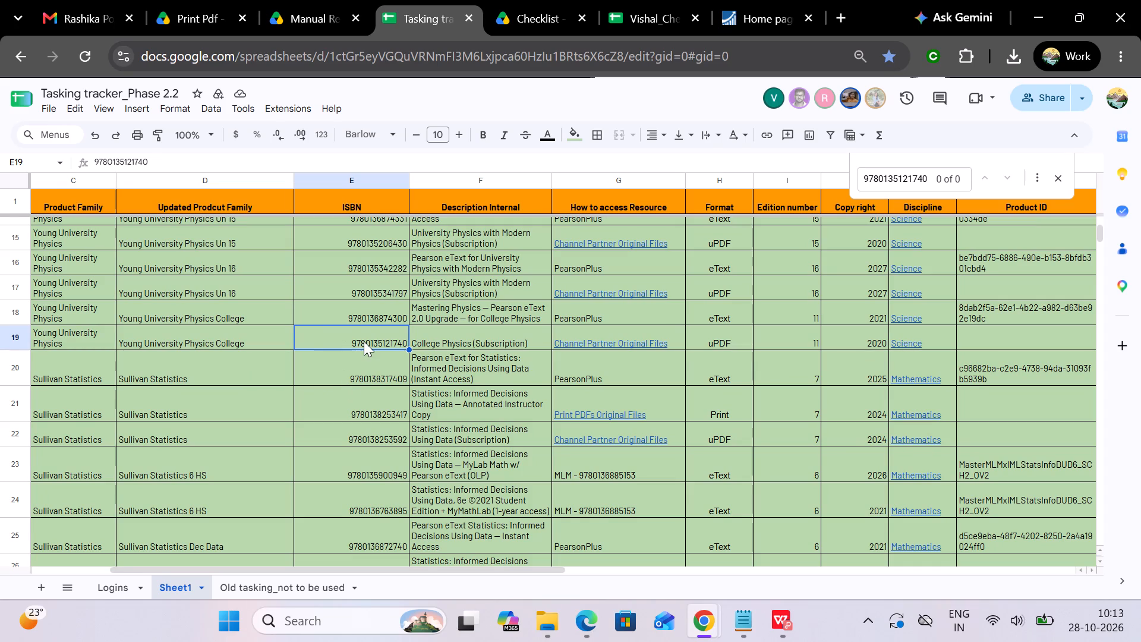
{"action": "key", "text": "ctrl+c"}
{"action": "key", "text": "ctrl+f"}
{"action": "key", "text": "ctrl+v"}
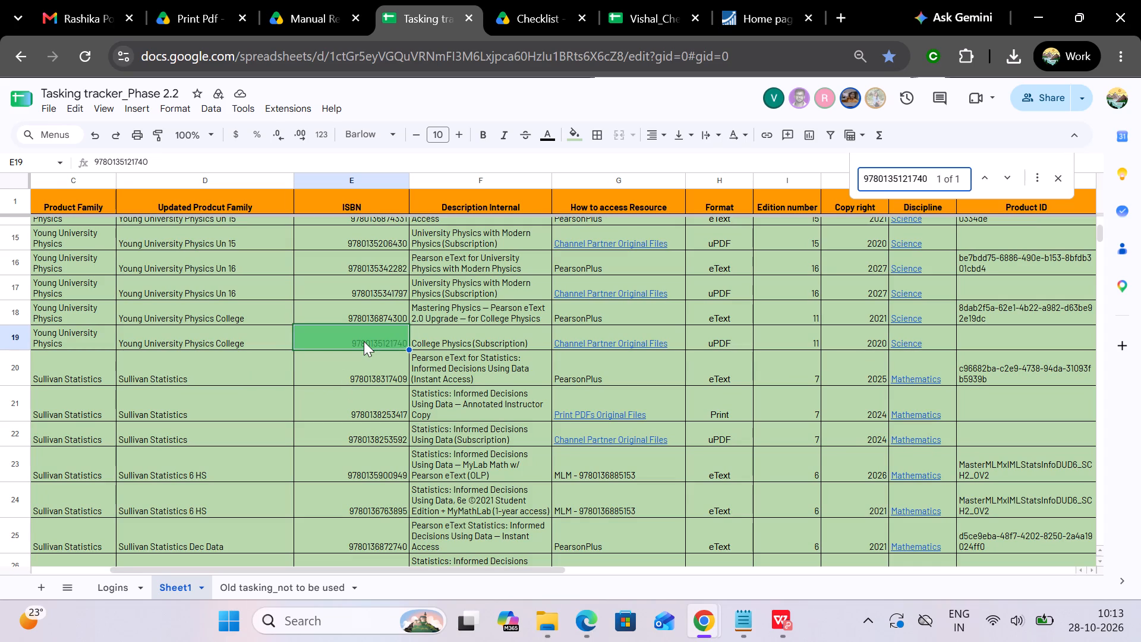
{"action": "key", "text": "alt+Tab"}
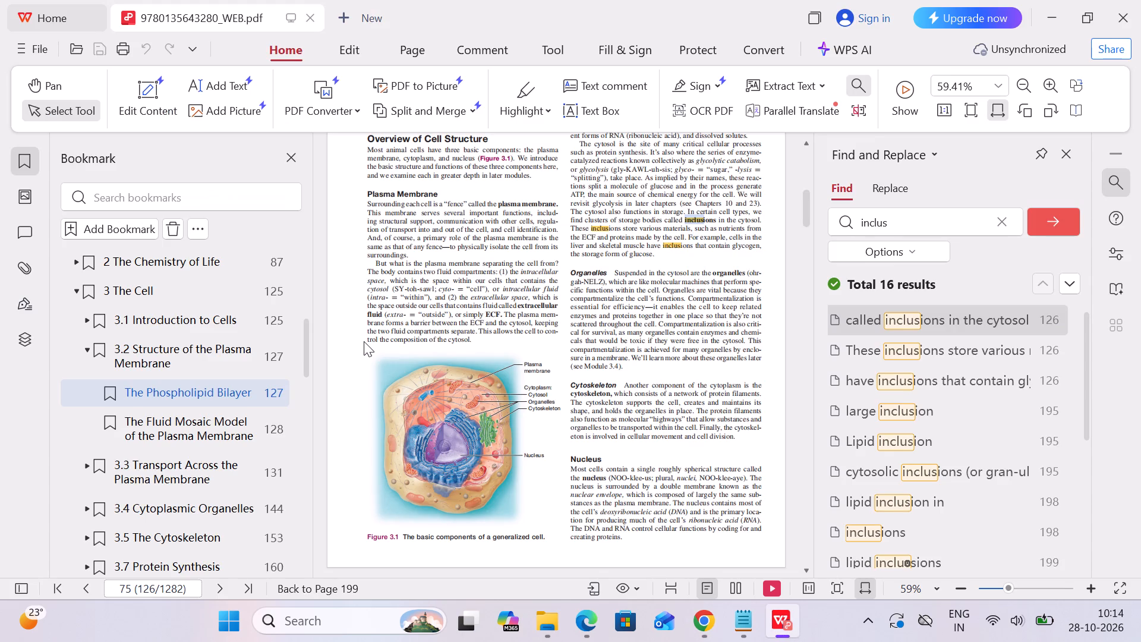
{"action": "key", "text": "alt+Tab"}
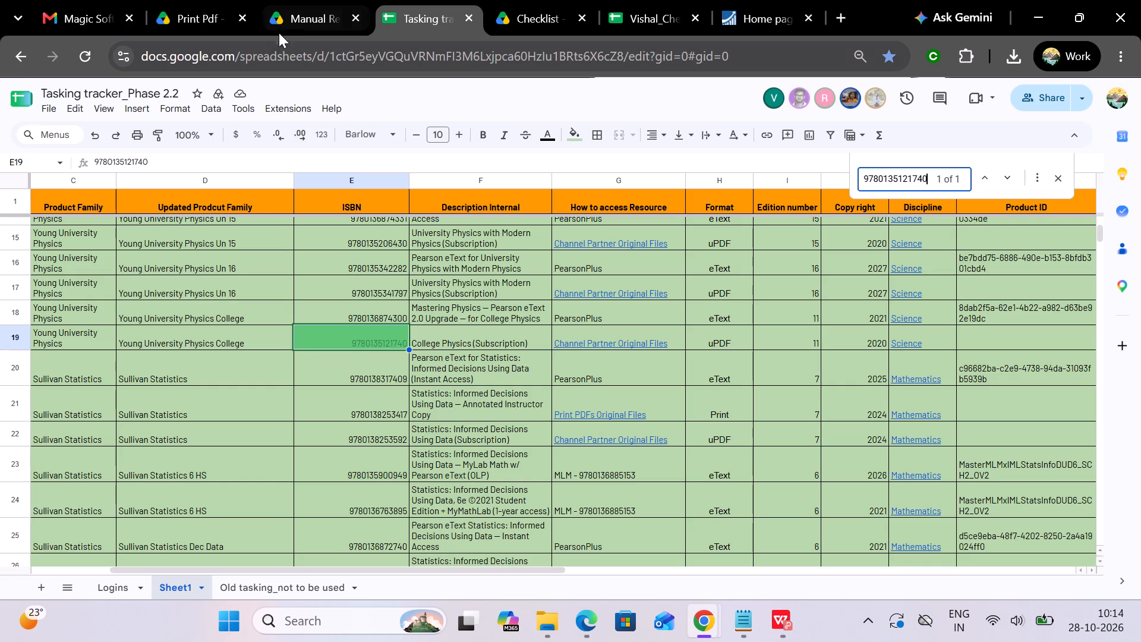
{"action": "left_click", "coordinate": [633, 16]}
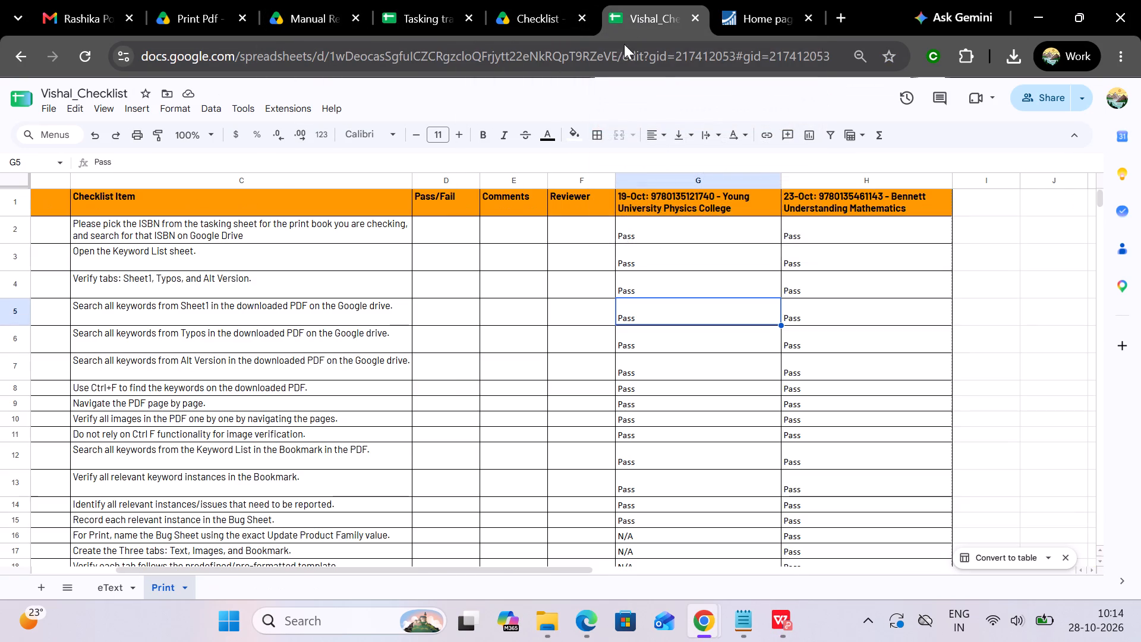
{"action": "key", "text": "ctrl+f"}
{"action": "key", "text": "ctrl+v"}
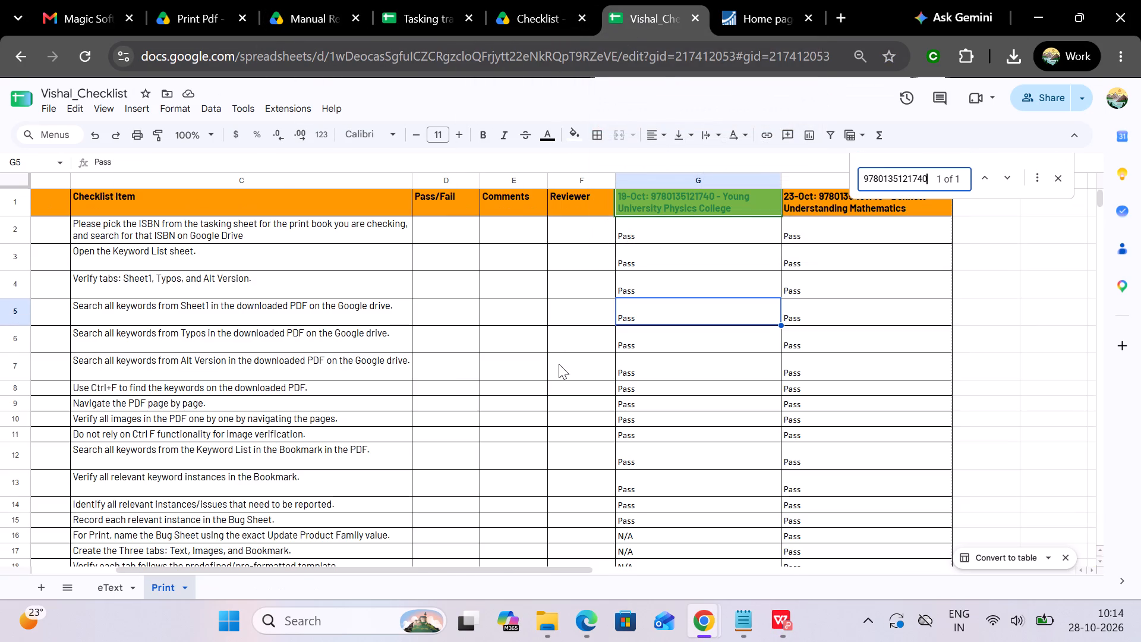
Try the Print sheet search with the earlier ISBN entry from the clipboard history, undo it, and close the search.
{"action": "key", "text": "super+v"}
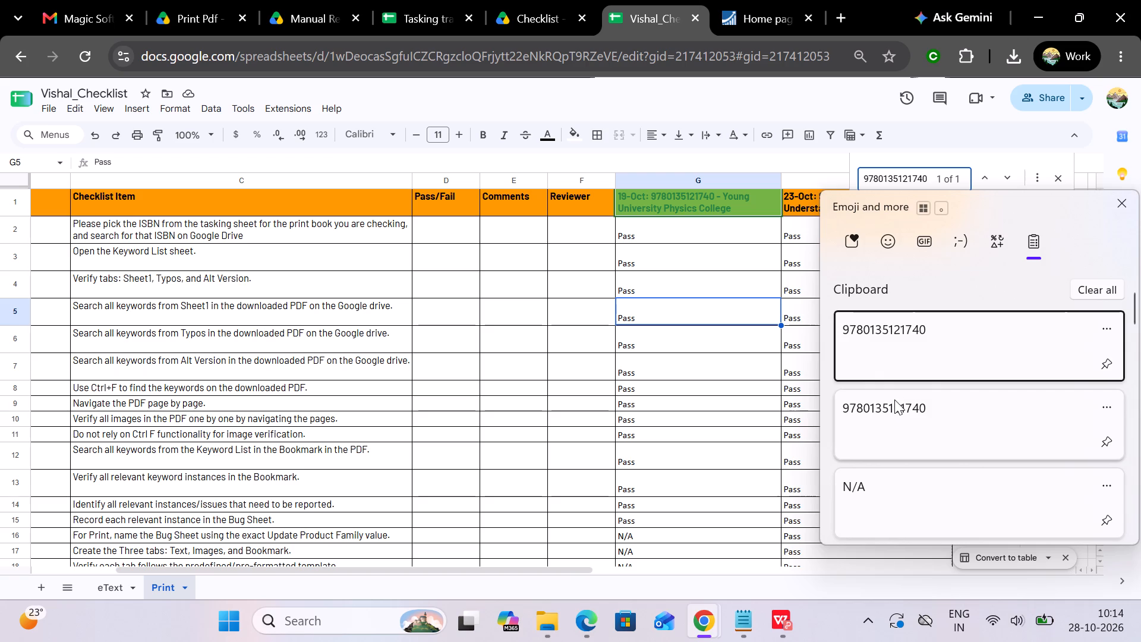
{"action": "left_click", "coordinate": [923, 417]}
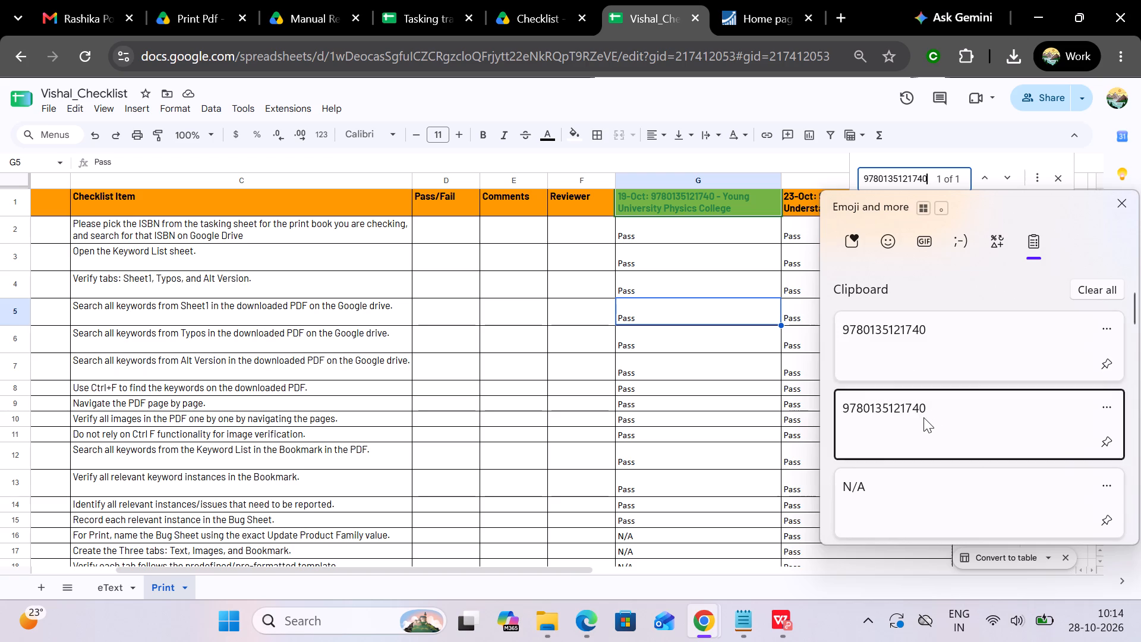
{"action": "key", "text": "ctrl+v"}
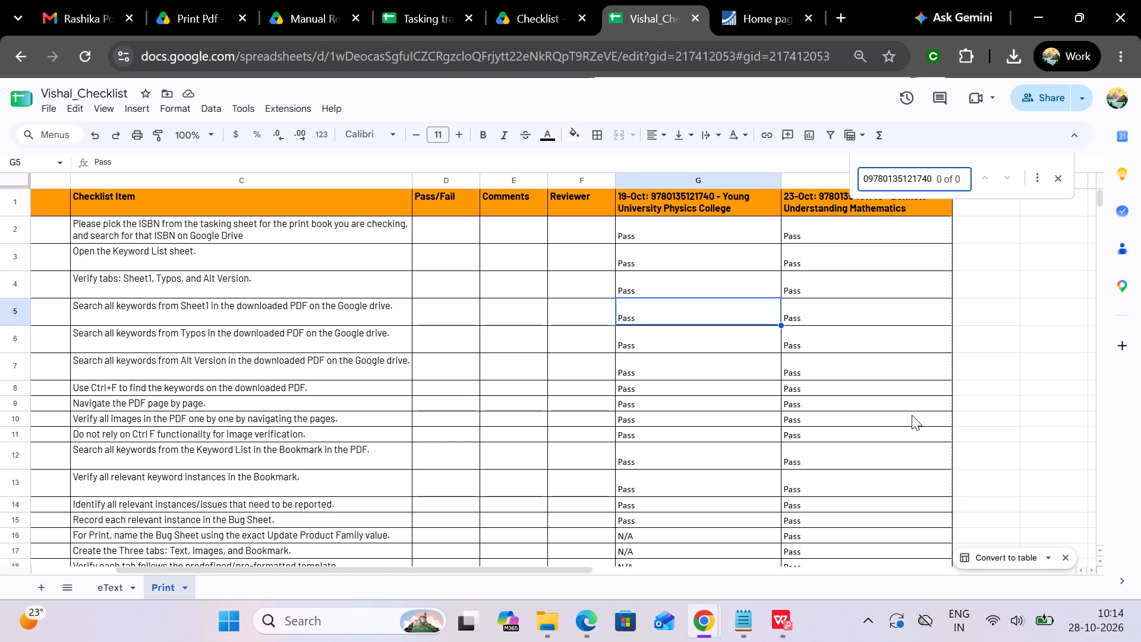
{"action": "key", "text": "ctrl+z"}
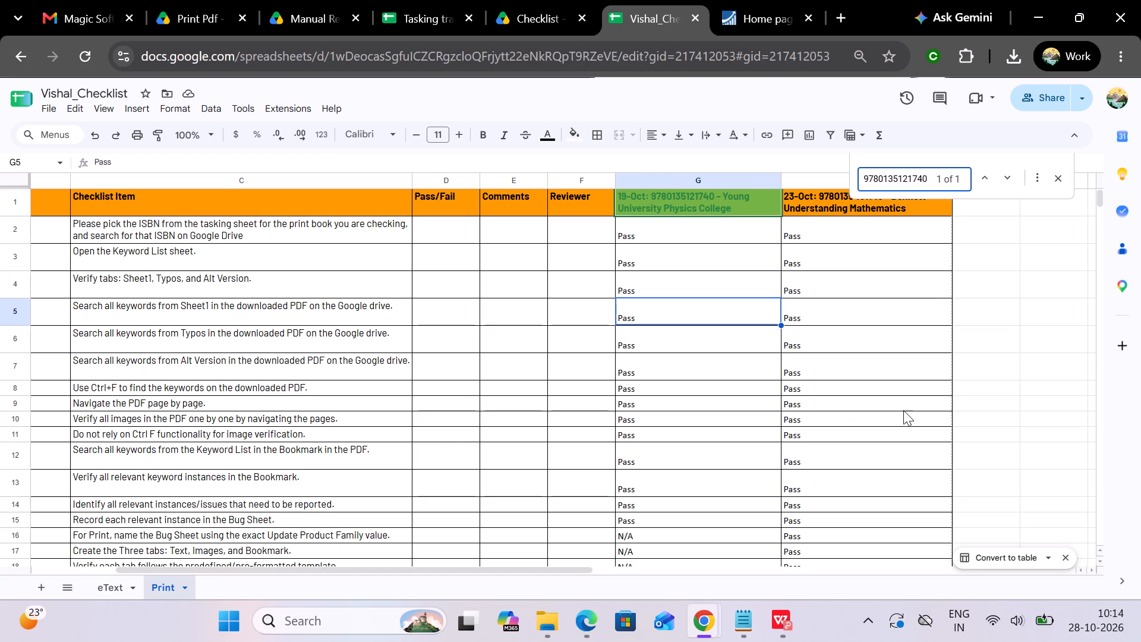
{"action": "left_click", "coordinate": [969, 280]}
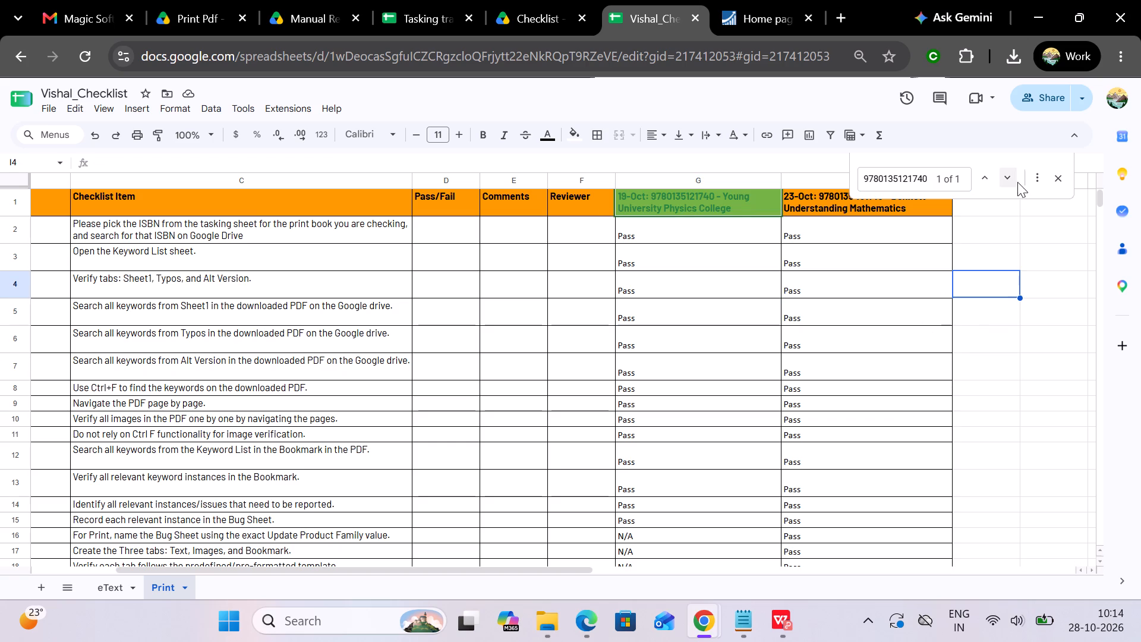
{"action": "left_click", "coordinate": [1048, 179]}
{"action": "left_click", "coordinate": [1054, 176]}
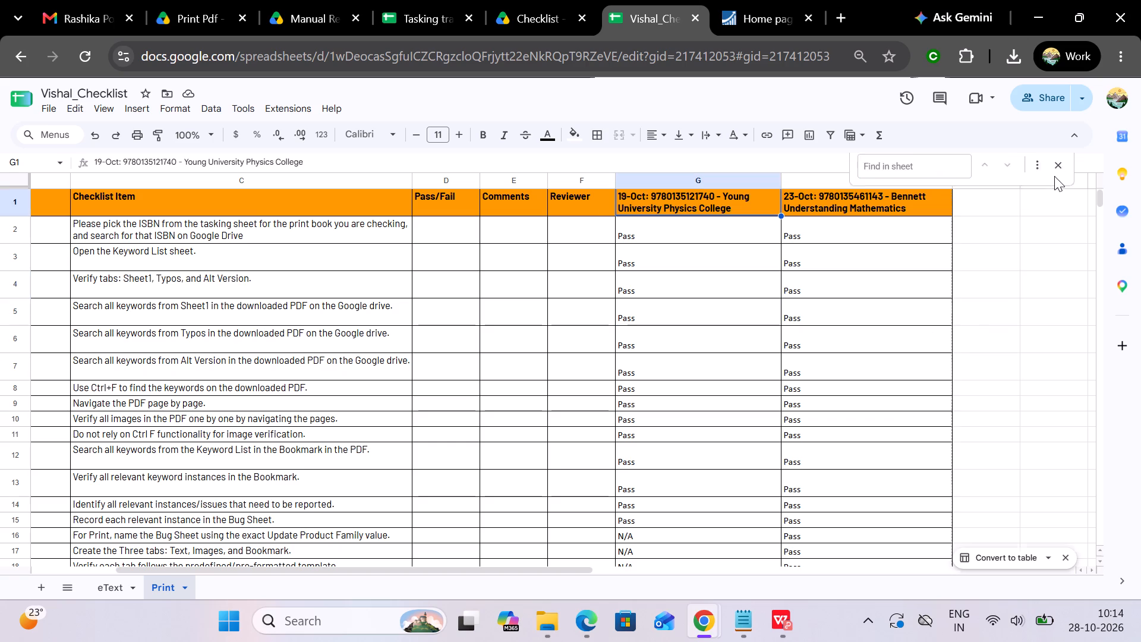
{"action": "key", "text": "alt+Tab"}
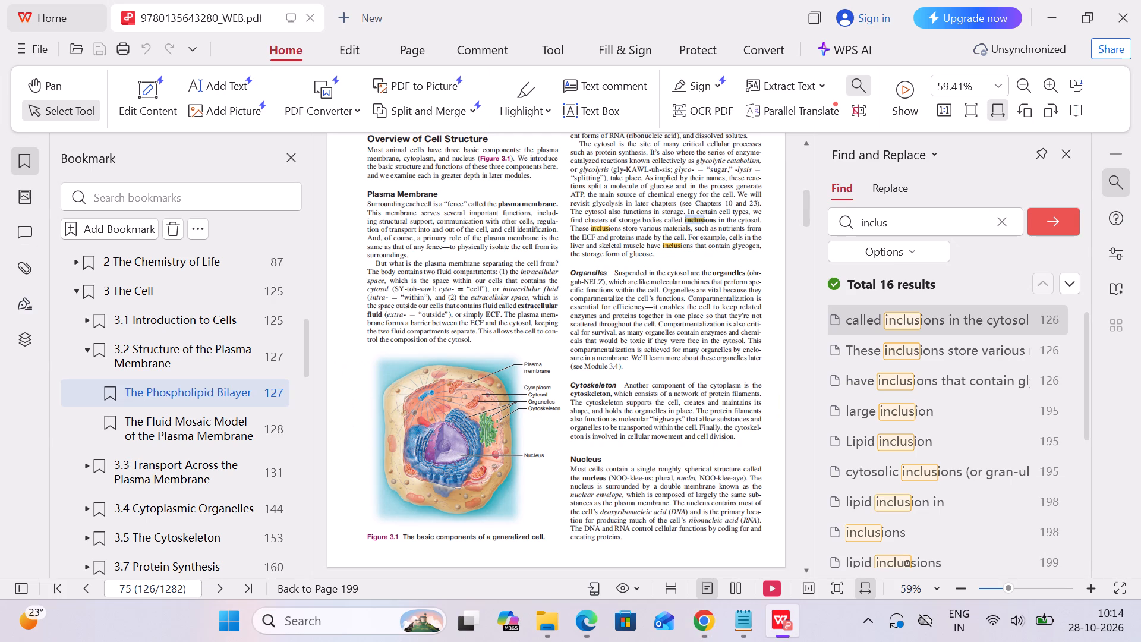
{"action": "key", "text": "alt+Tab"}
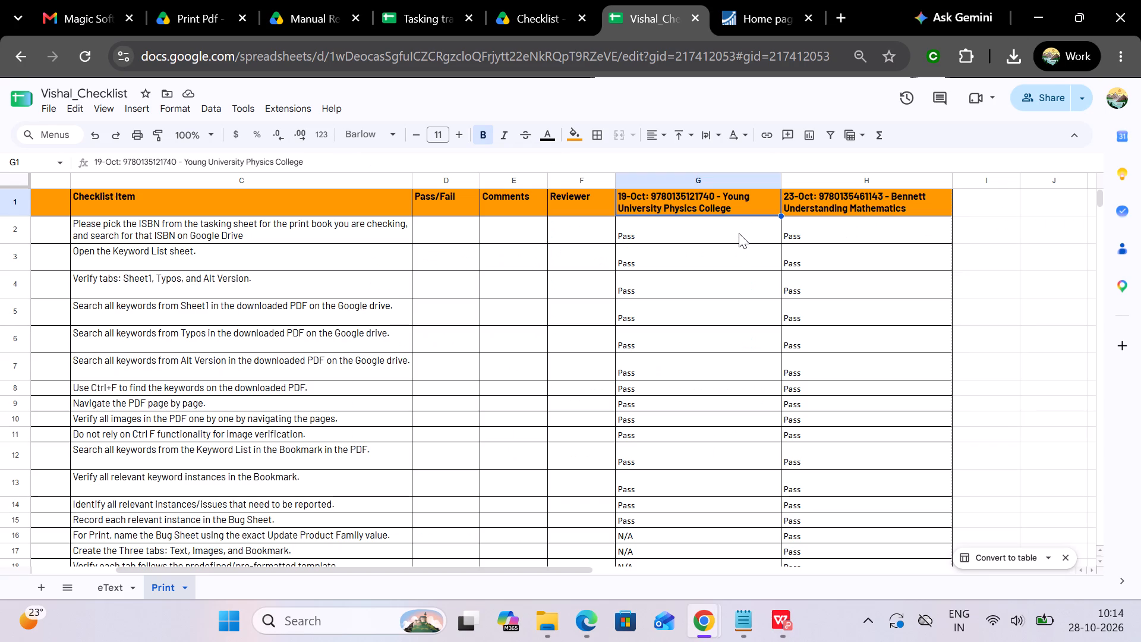
Switch to the tasking tracker and review the College Physics (Subscription) row 19 across to its Comment column.
{"action": "left_click", "coordinate": [402, 17]}
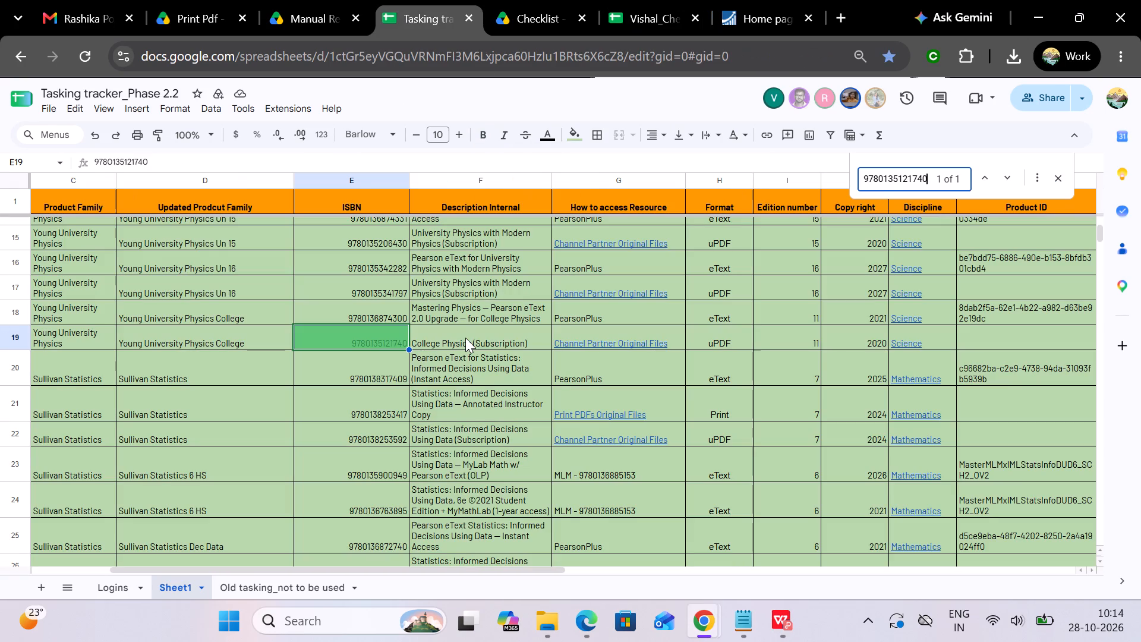
{"action": "key", "text": "Right"}
{"action": "key", "text": "Right"}
{"action": "key", "text": "Right"}
{"action": "key", "text": "Right"}
{"action": "key", "text": "Right"}
{"action": "key", "text": "Right"}
{"action": "left_click", "coordinate": [450, 339]}
{"action": "key", "text": "Right"}
{"action": "key", "text": "Right"}
{"action": "key", "text": "Right"}
{"action": "key", "text": "Right"}
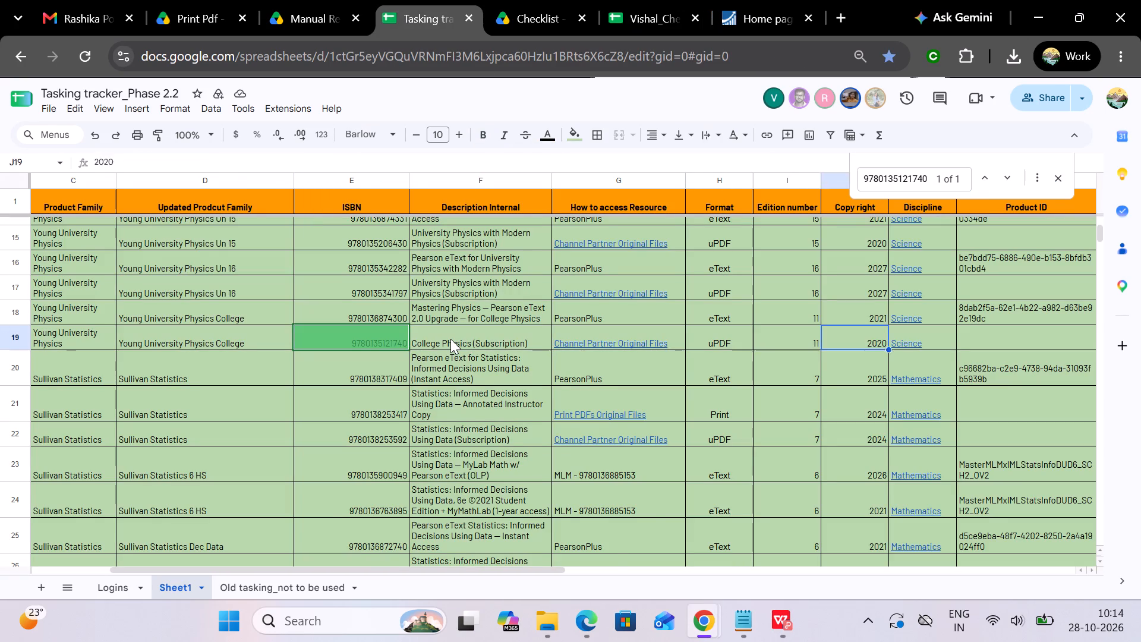
{"action": "key", "text": "Right"}
{"action": "key", "text": "Right"}
{"action": "key", "text": "Right"}
{"action": "key", "text": "Right"}
{"action": "key", "text": "Right"}
{"action": "key", "text": "Right"}
{"action": "key", "text": "Right"}
{"action": "key", "text": "Right"}
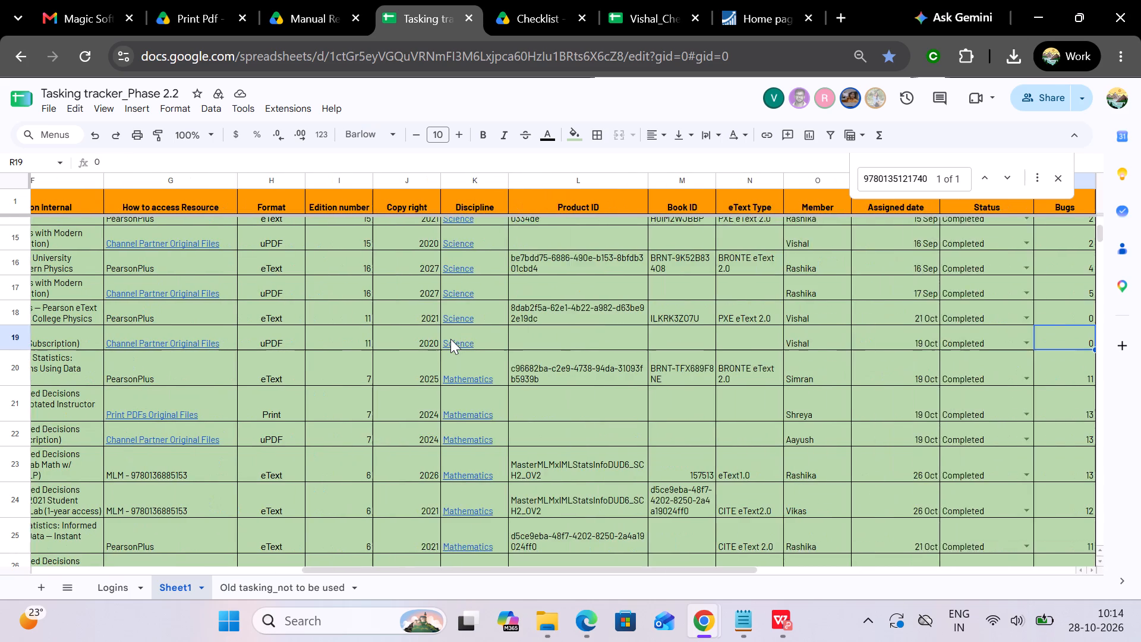
{"action": "key", "text": "Right"}
{"action": "key", "text": "Right"}
{"action": "key", "text": "Right"}
{"action": "key", "text": "Right"}
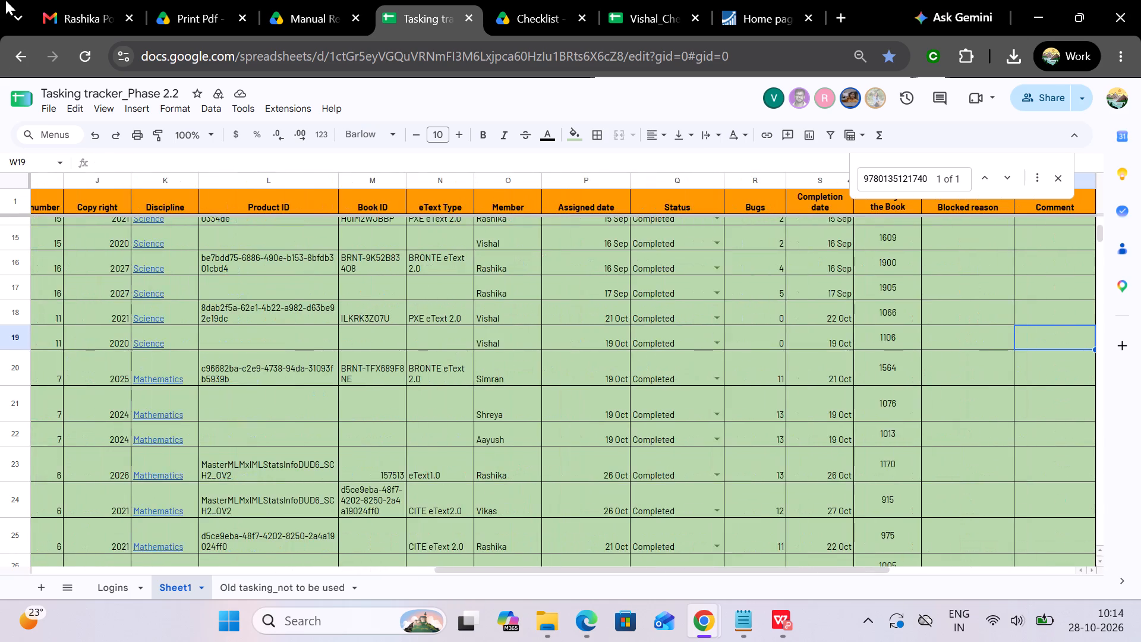
Return to the checklist spreadsheet and review the Print sheet's results for both books, plus the eText sheet.
{"action": "left_click", "coordinate": [672, 10]}
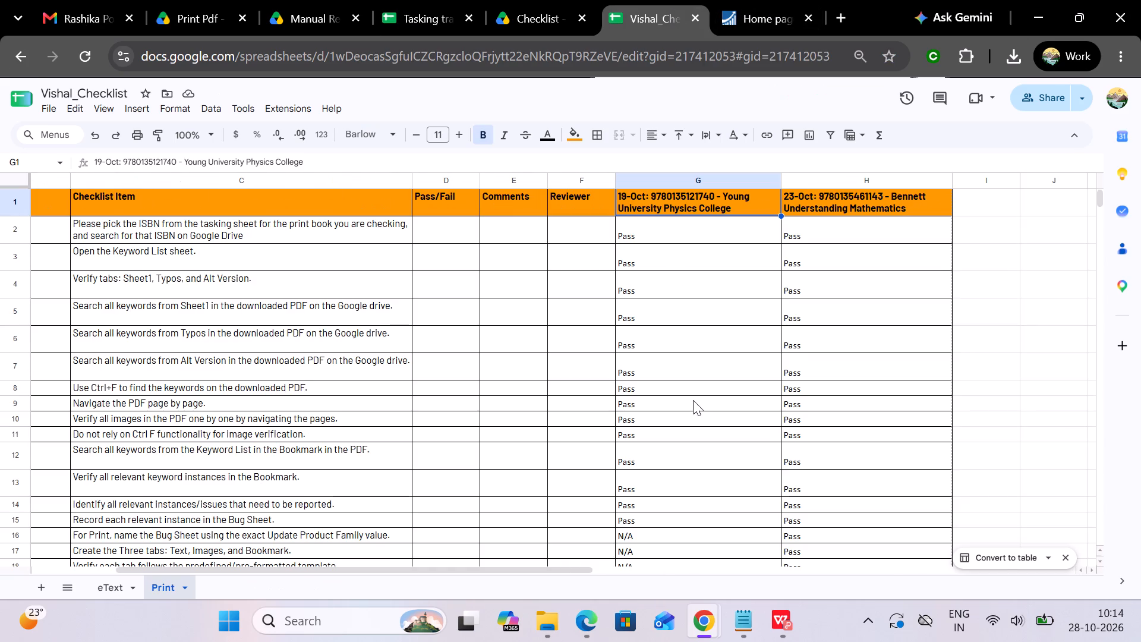
{"action": "scroll", "coordinate": [693, 400], "scroll_direction": "down", "scroll_amount": 2}
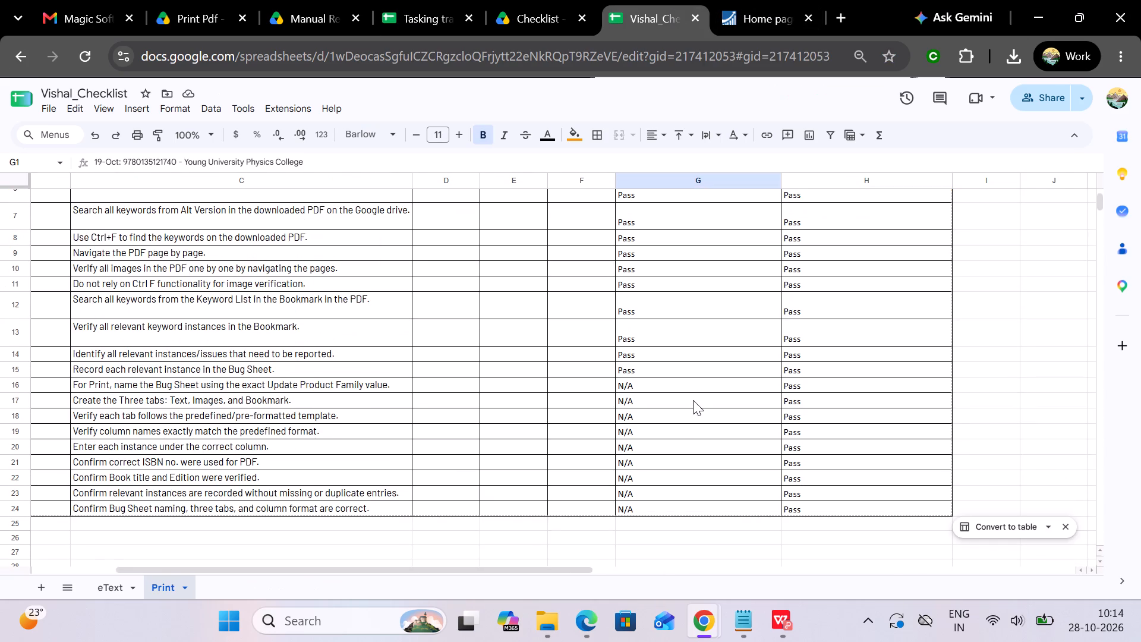
{"action": "scroll", "coordinate": [790, 392], "scroll_direction": "up", "scroll_amount": 4}
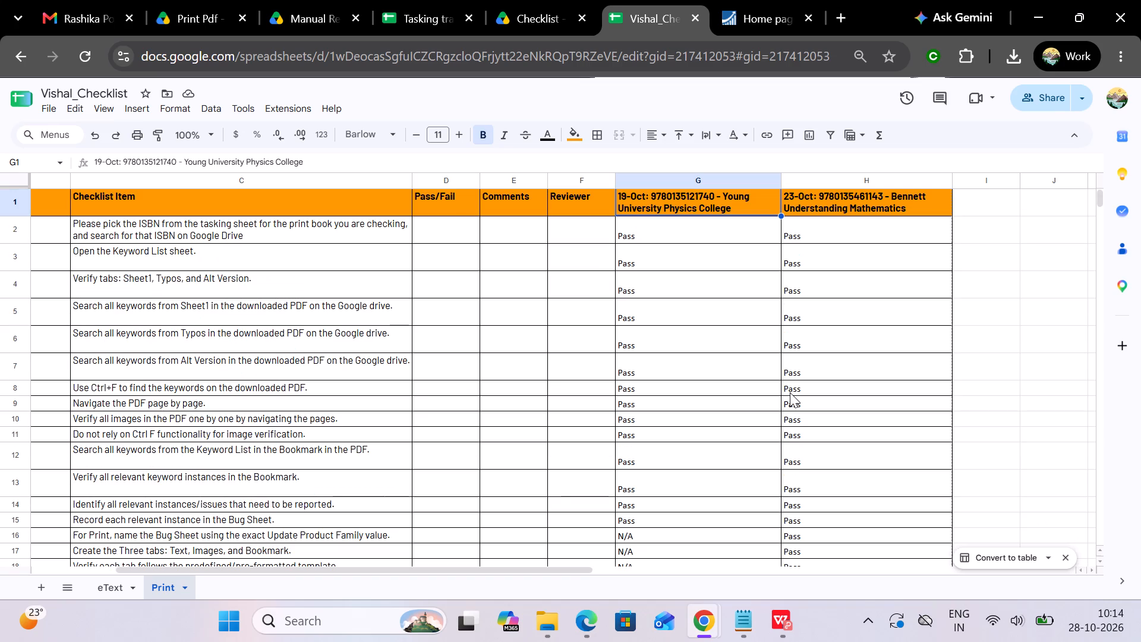
{"action": "left_click", "coordinate": [790, 392]}
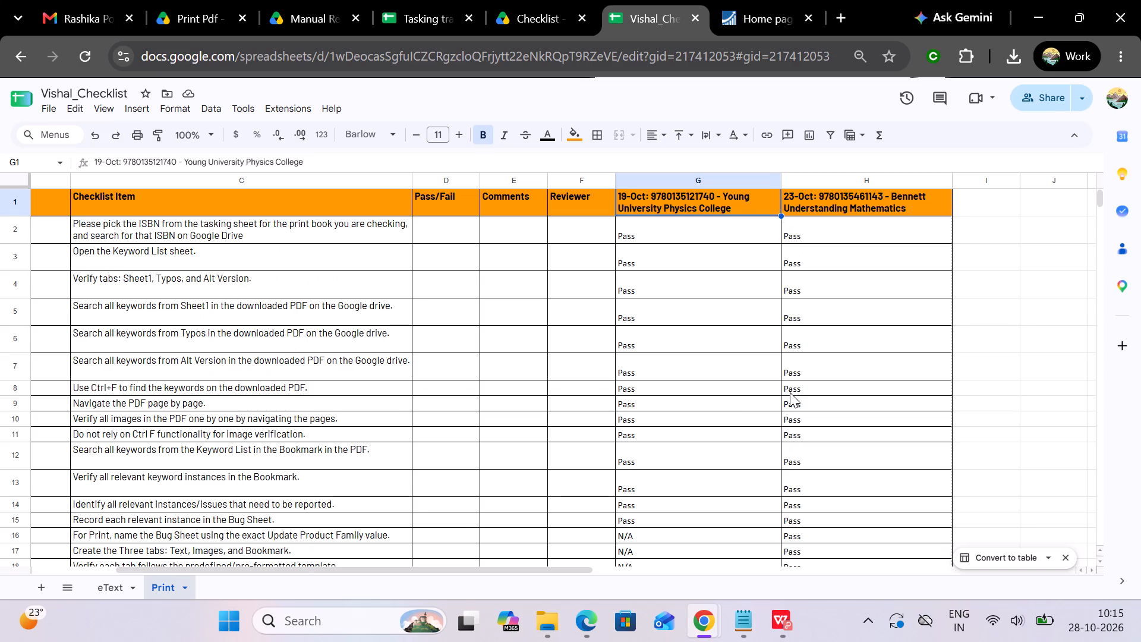
{"action": "left_click", "coordinate": [98, 593]}
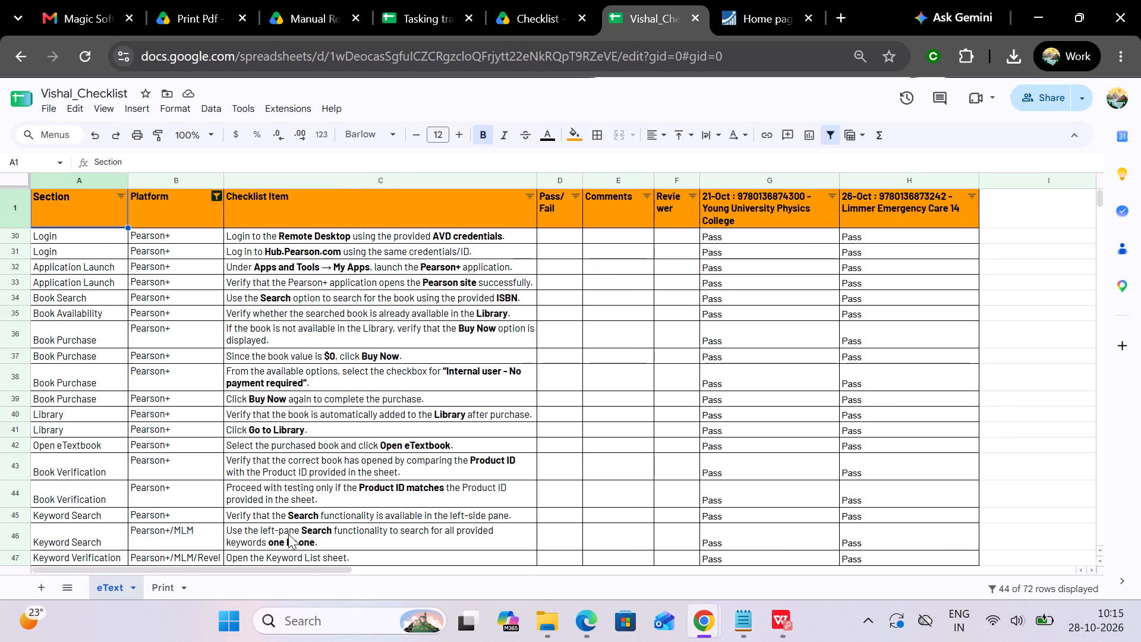
Look through the bug sheets in the Manual Results Drive folder and the files in the Checklist folder.
{"action": "left_click", "coordinate": [399, 18]}
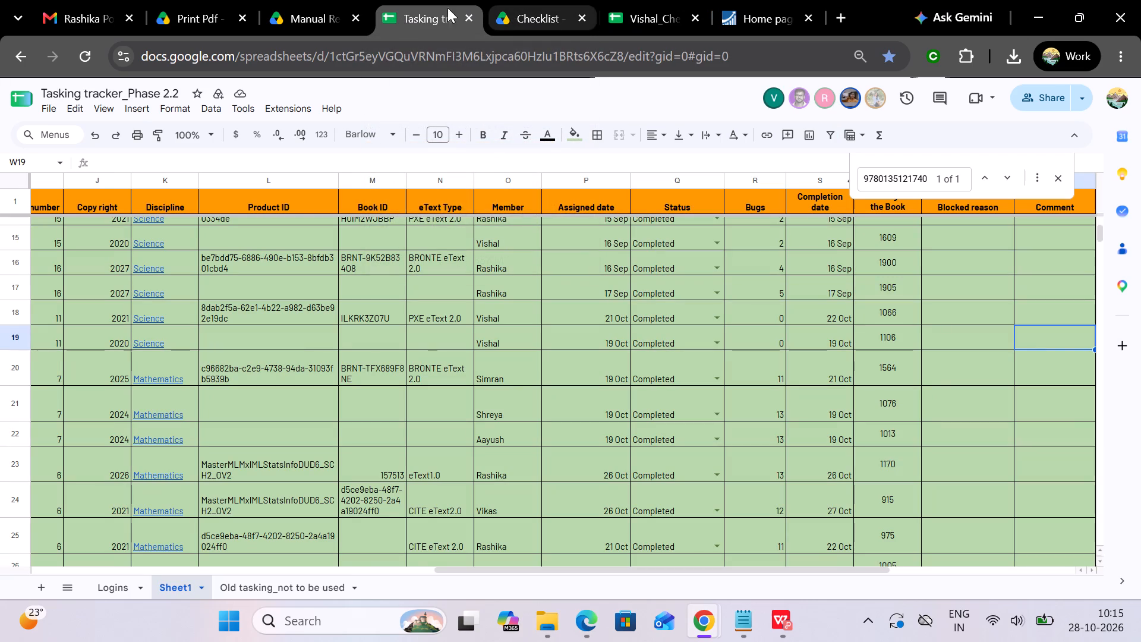
{"action": "left_click", "coordinate": [305, 4]}
{"action": "scroll", "coordinate": [411, 366], "scroll_direction": "down", "scroll_amount": 1}
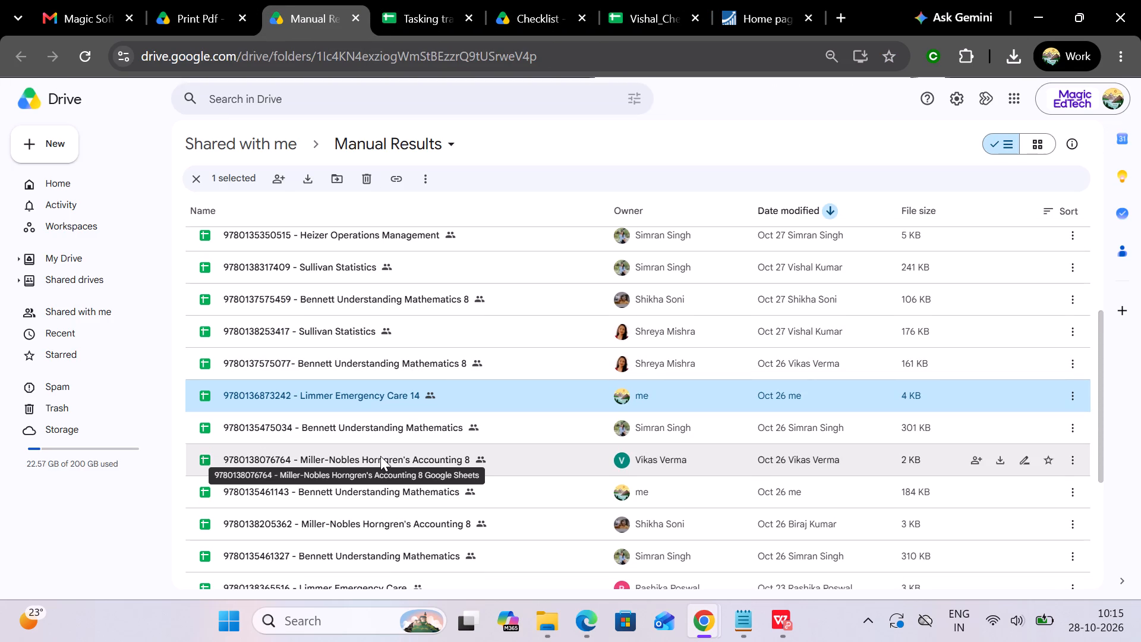
{"action": "scroll", "coordinate": [453, 312], "scroll_direction": "up", "scroll_amount": 3}
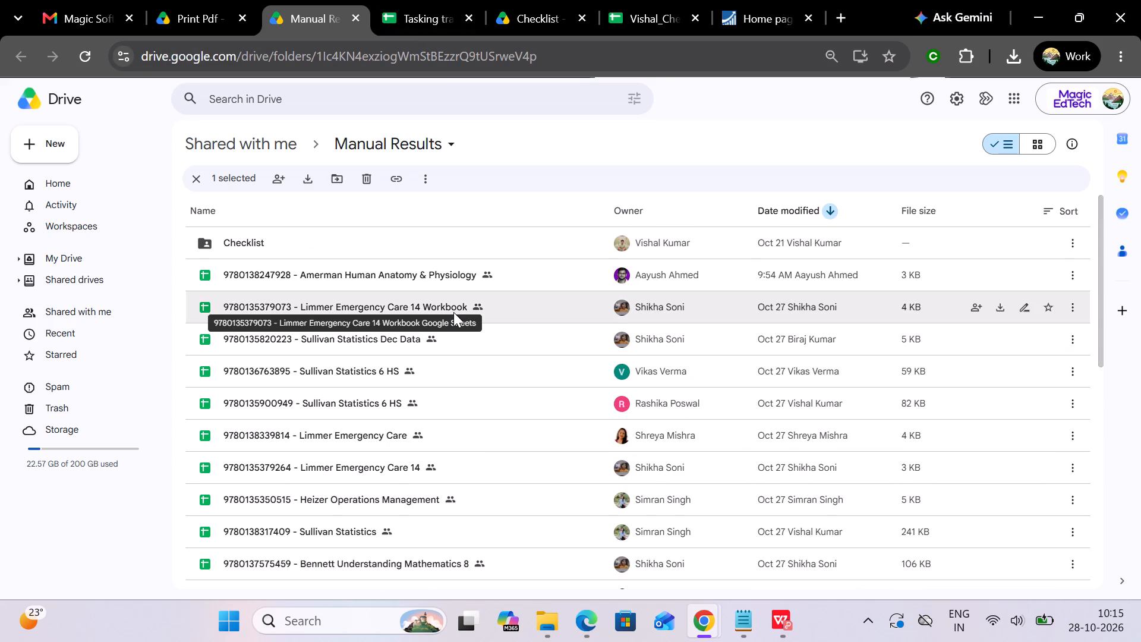
{"action": "left_click", "coordinate": [537, 6]}
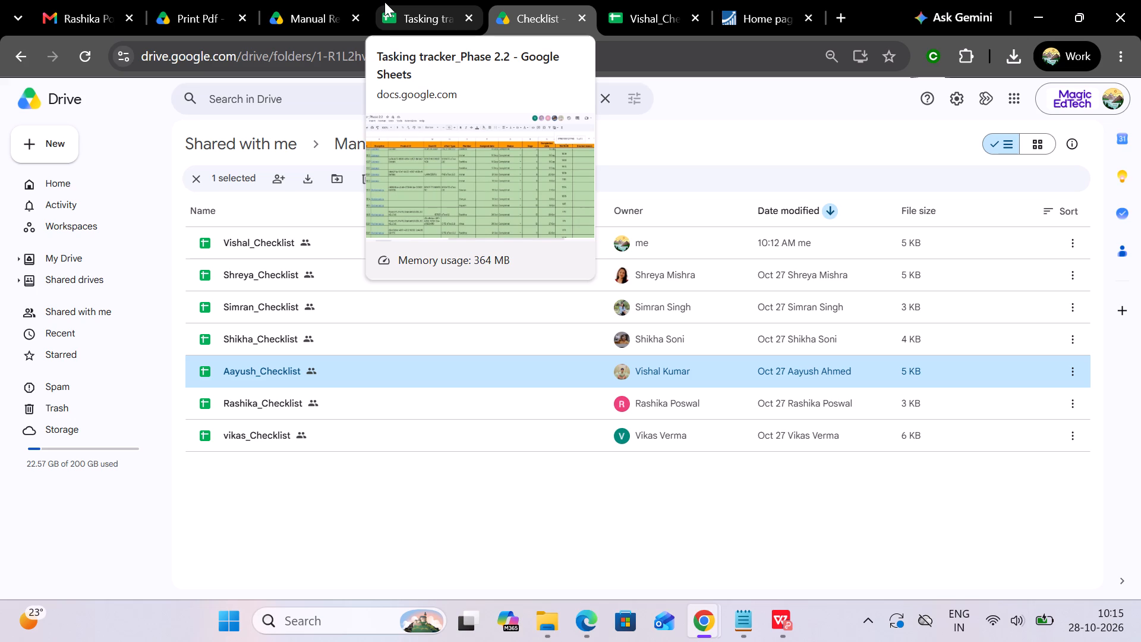
Recheck the eText and Print sheets of the checklist spreadsheet and go back to the tasking tracker.
{"action": "left_click", "coordinate": [630, 18]}
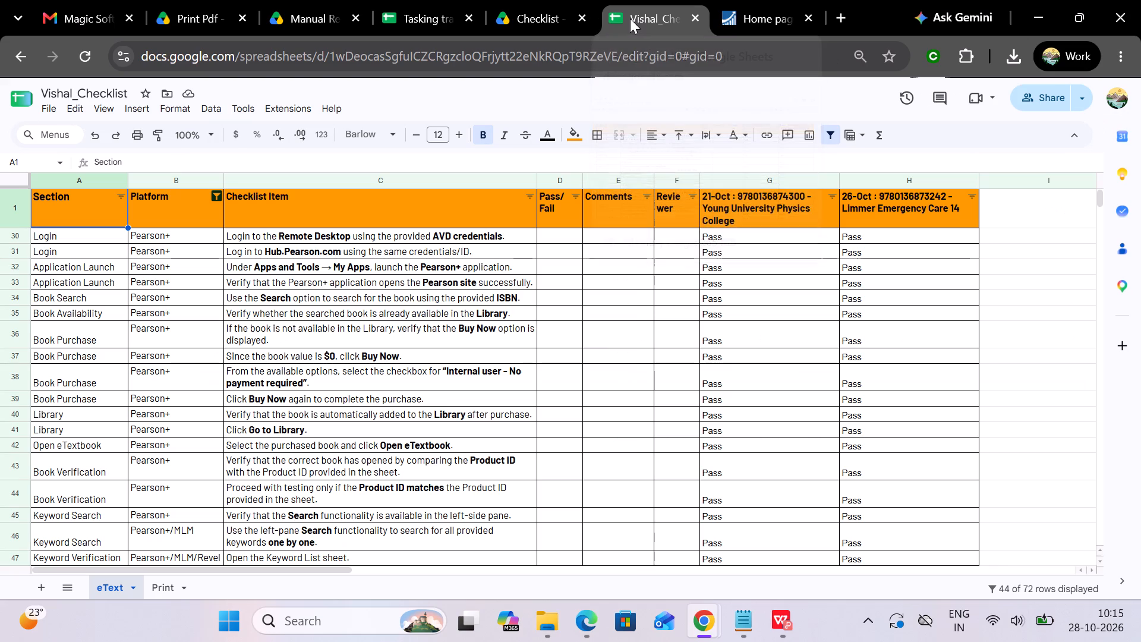
{"action": "scroll", "coordinate": [655, 411], "scroll_direction": "right", "scroll_amount": 1}
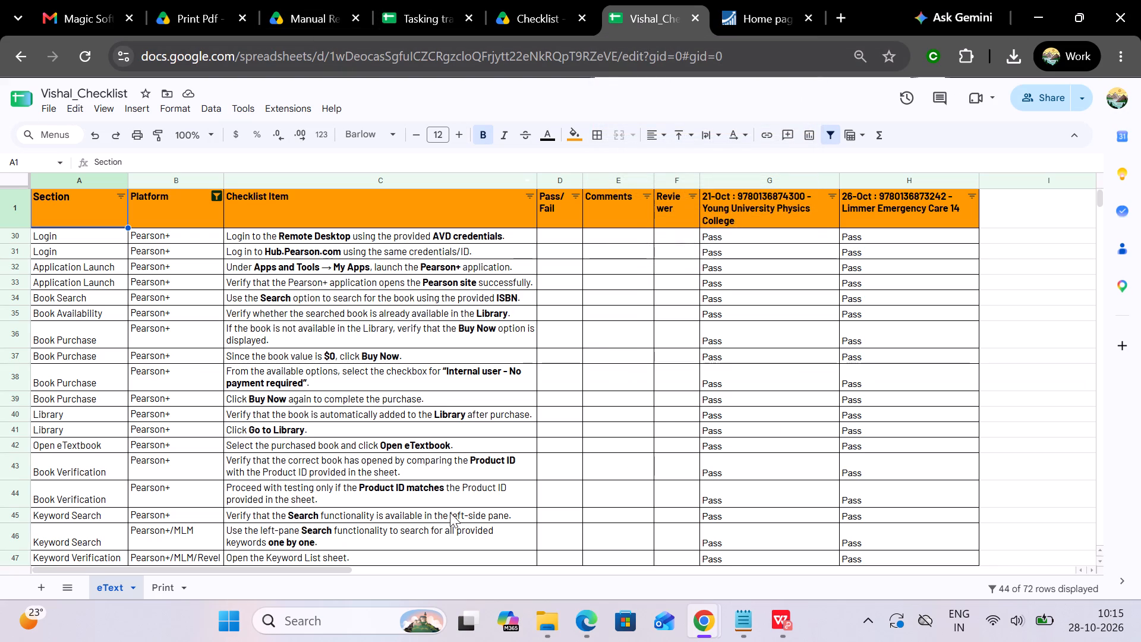
{"action": "left_click", "coordinate": [153, 585]}
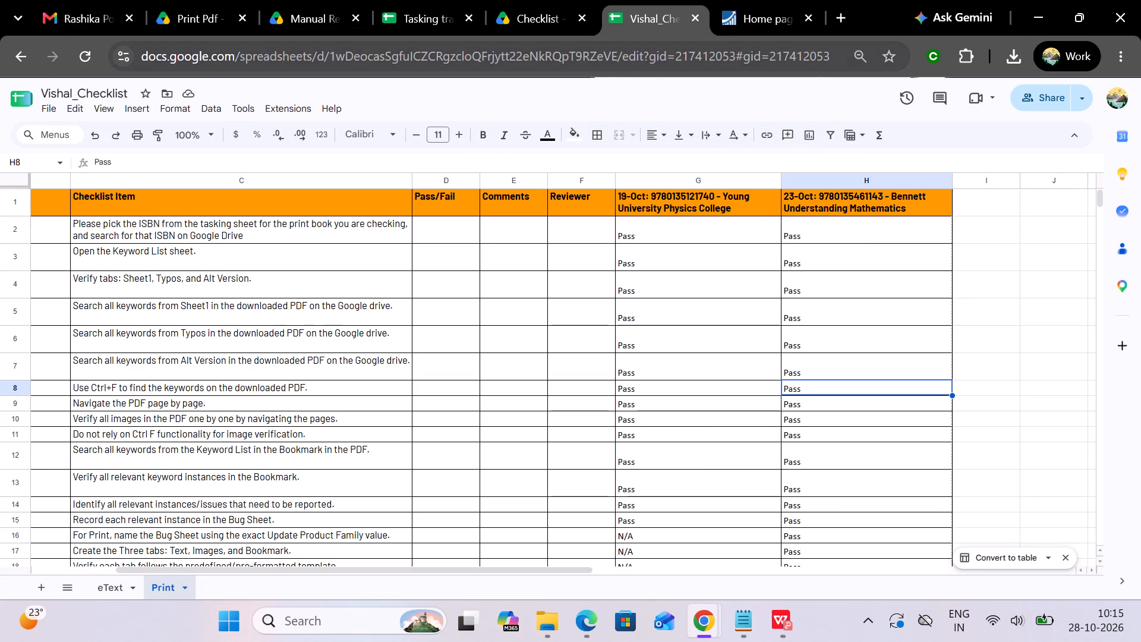
{"action": "left_click", "coordinate": [513, 1]}
{"action": "left_click", "coordinate": [422, 4]}
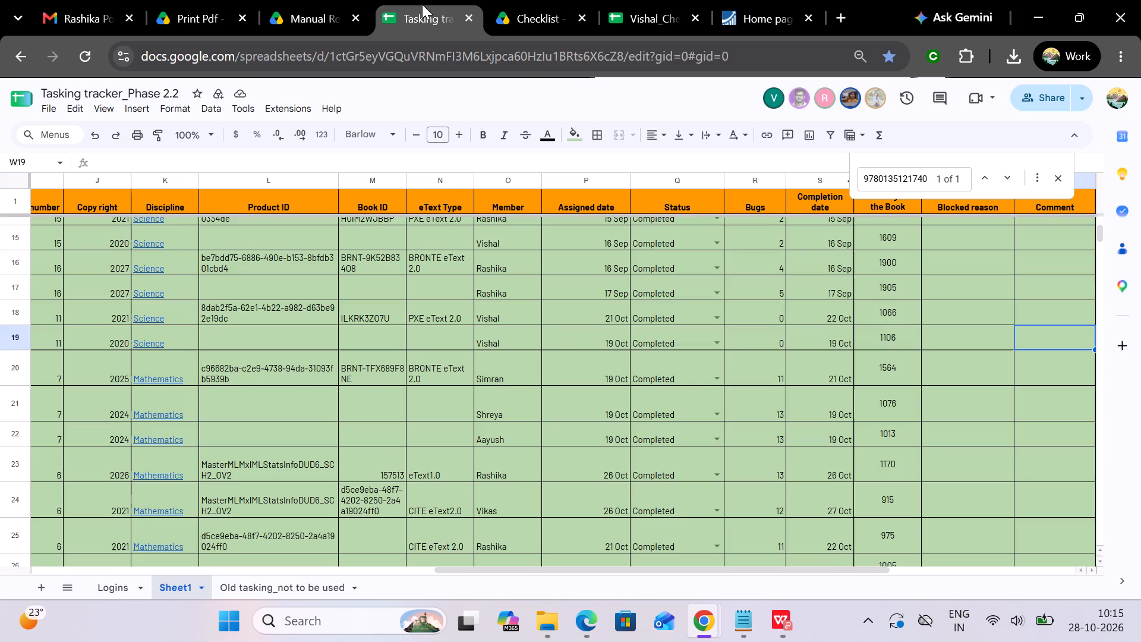
Look through the book rows of Sheet1 in the tasking tracker, checking the member, assigned date, status and bugs columns.
{"action": "scroll", "coordinate": [512, 405], "scroll_direction": "up", "scroll_amount": 1}
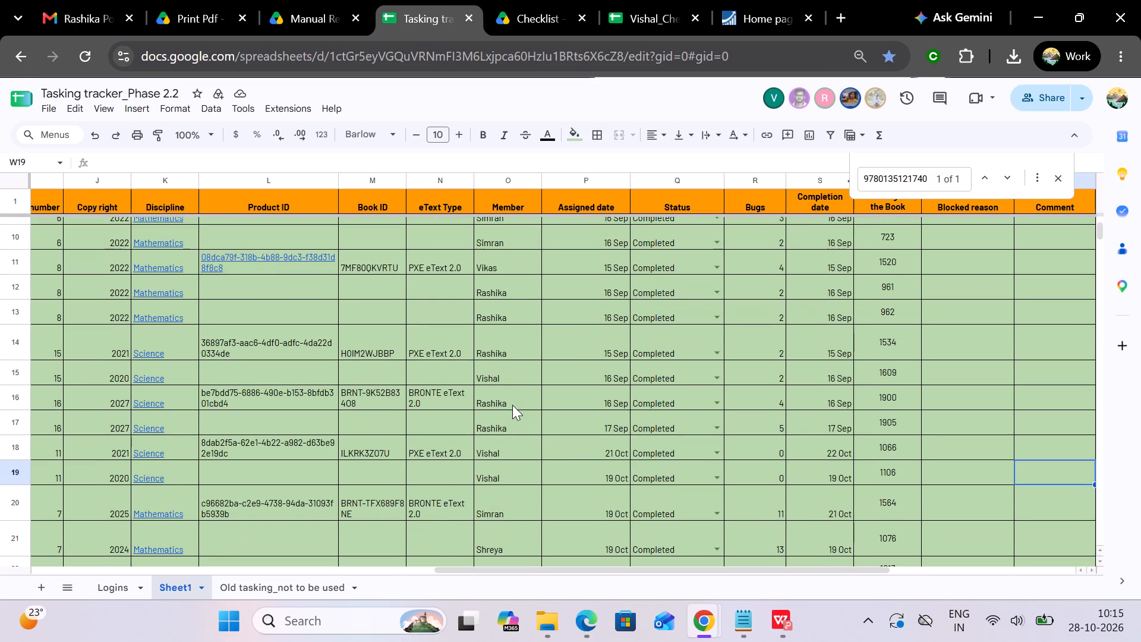
{"action": "scroll", "coordinate": [512, 405], "scroll_direction": "up", "scroll_amount": 3}
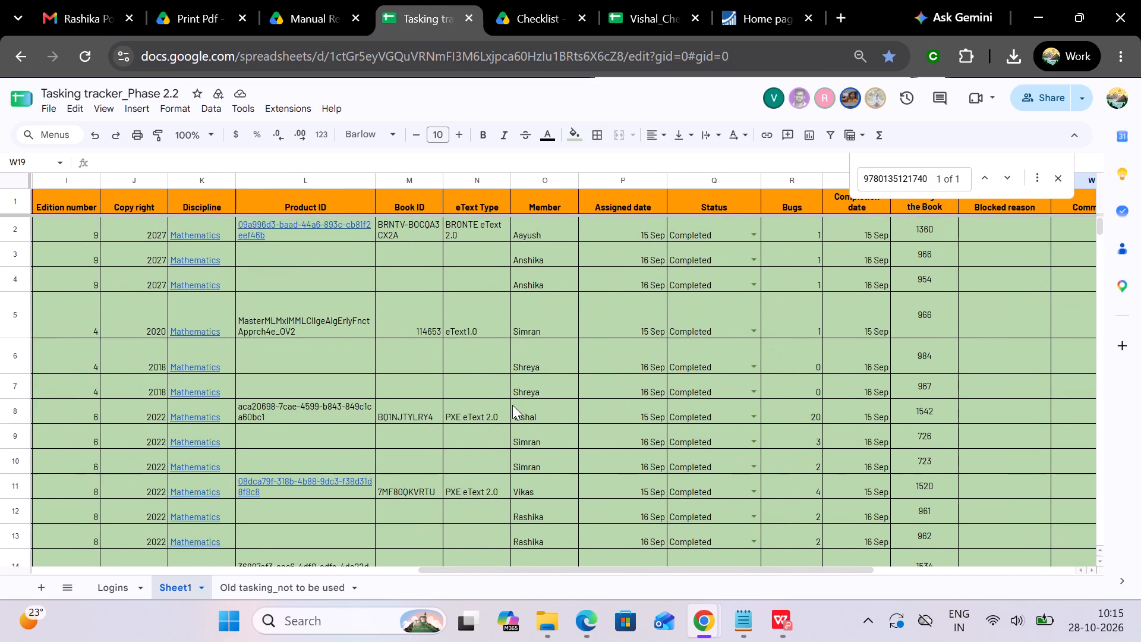
{"action": "scroll", "coordinate": [512, 405], "scroll_direction": "up", "scroll_amount": 1}
{"action": "scroll", "coordinate": [512, 405], "scroll_direction": "down", "scroll_amount": 13}
{"action": "scroll", "coordinate": [512, 405], "scroll_direction": "up", "scroll_amount": 2}
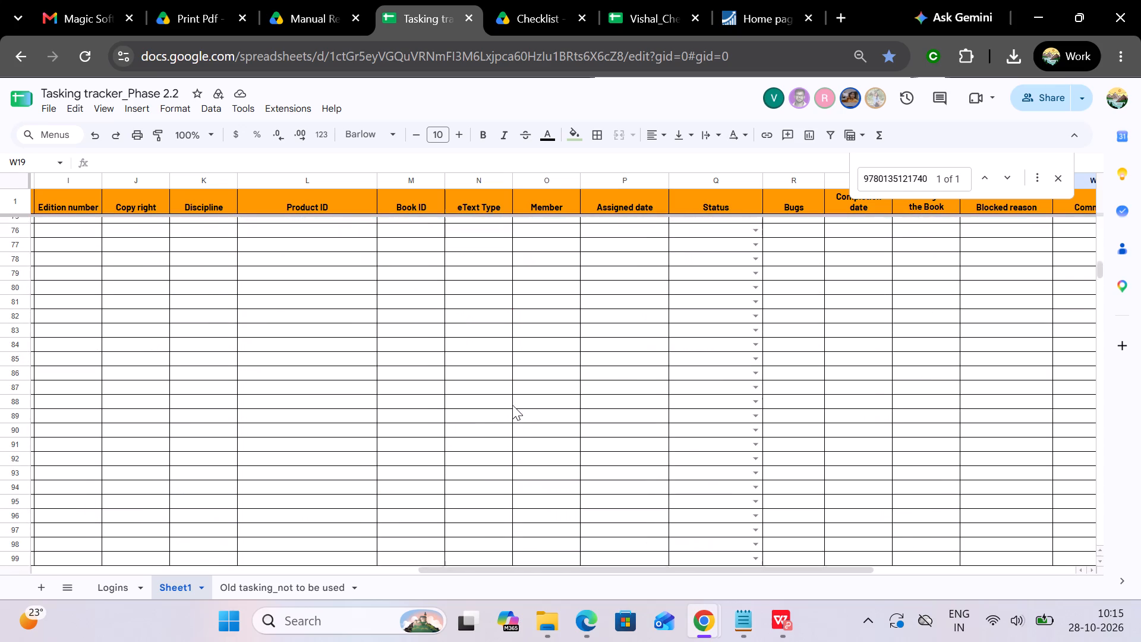
{"action": "scroll", "coordinate": [512, 405], "scroll_direction": "up", "scroll_amount": 6}
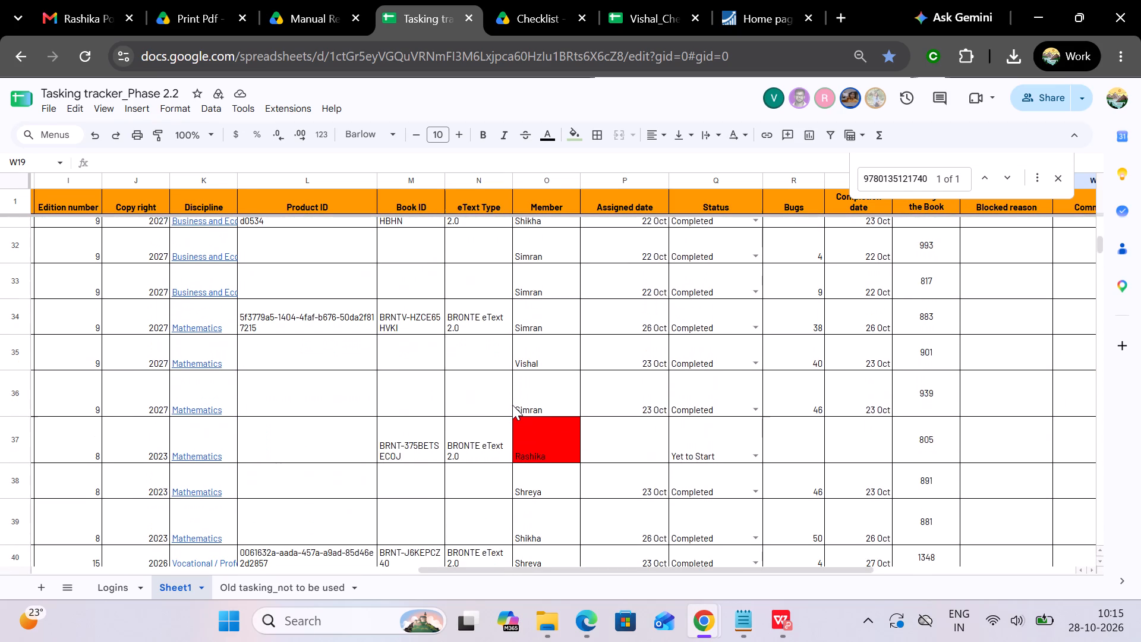
{"action": "scroll", "coordinate": [512, 405], "scroll_direction": "up", "scroll_amount": 1}
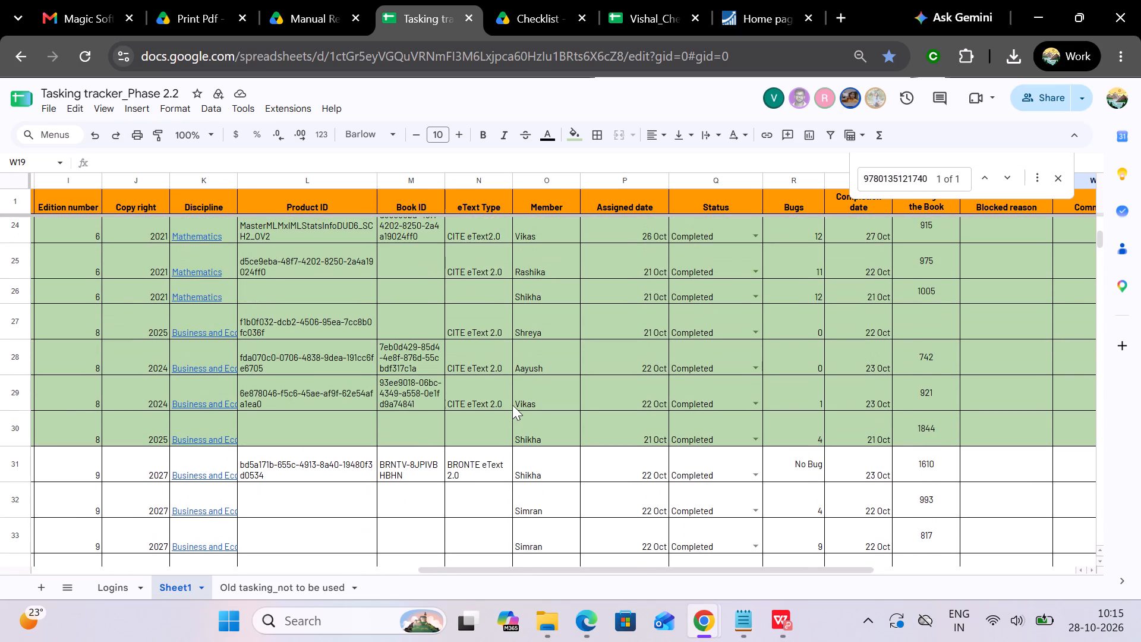
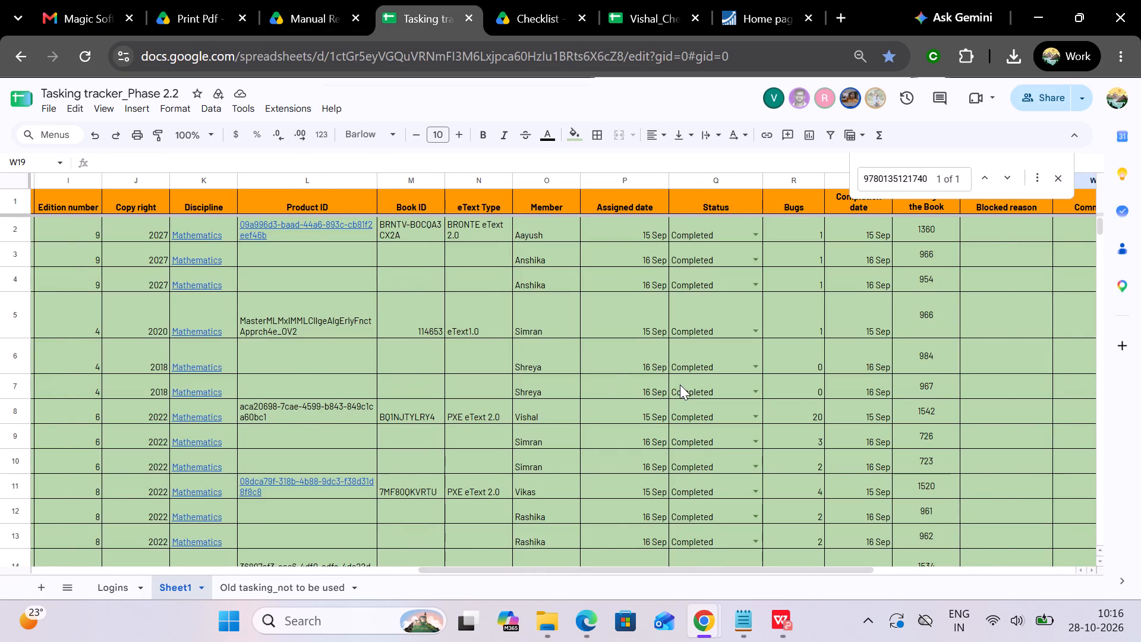
{"action": "scroll", "coordinate": [680, 385], "scroll_direction": "left", "scroll_amount": 2}
{"action": "scroll", "coordinate": [680, 385], "scroll_direction": "down", "scroll_amount": 2}
{"action": "scroll", "coordinate": [680, 385], "scroll_direction": "left", "scroll_amount": 1}
{"action": "scroll", "coordinate": [680, 385], "scroll_direction": "down", "scroll_amount": 2}
{"action": "scroll", "coordinate": [680, 385], "scroll_direction": "up", "scroll_amount": 1}
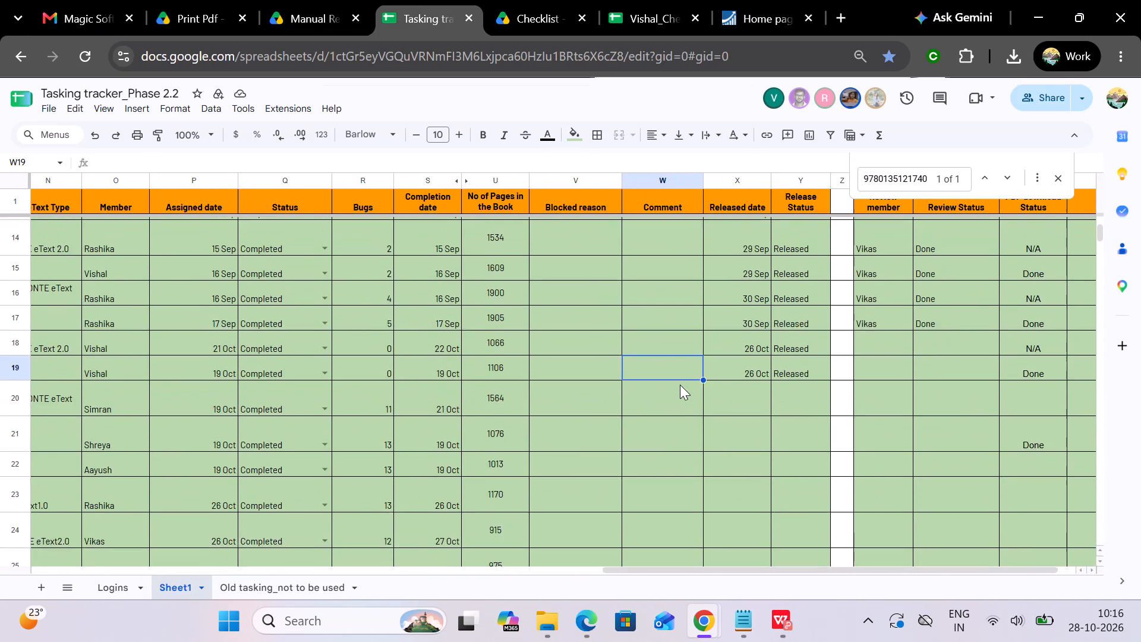
{"action": "scroll", "coordinate": [680, 385], "scroll_direction": "up", "scroll_amount": 1}
{"action": "scroll", "coordinate": [680, 385], "scroll_direction": "down", "scroll_amount": 4}
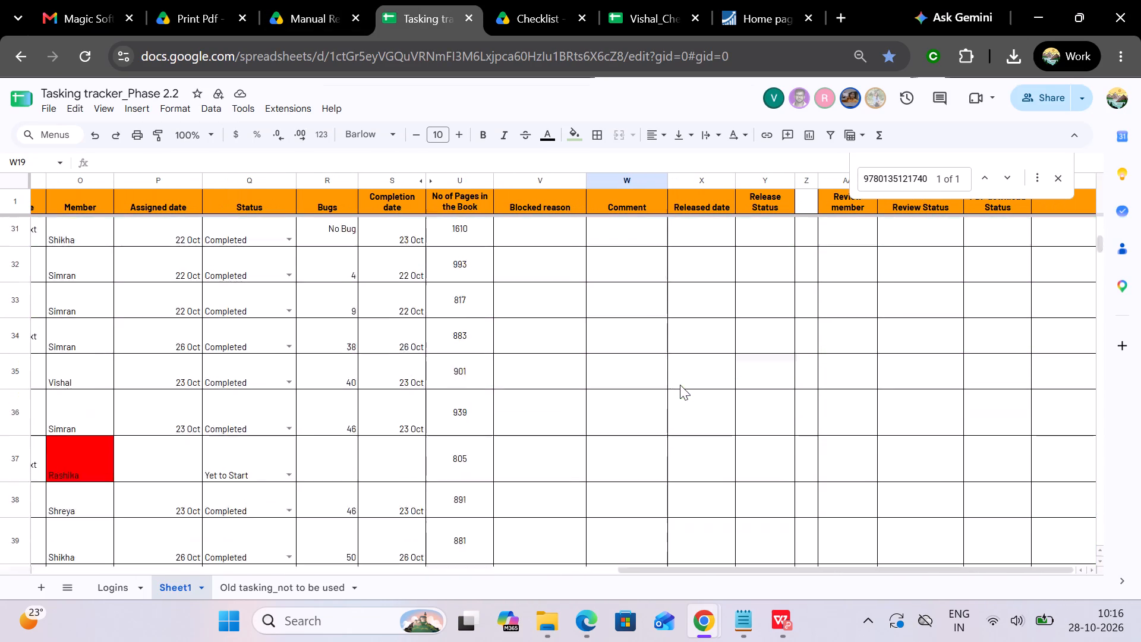
{"action": "scroll", "coordinate": [680, 385], "scroll_direction": "up", "scroll_amount": 5}
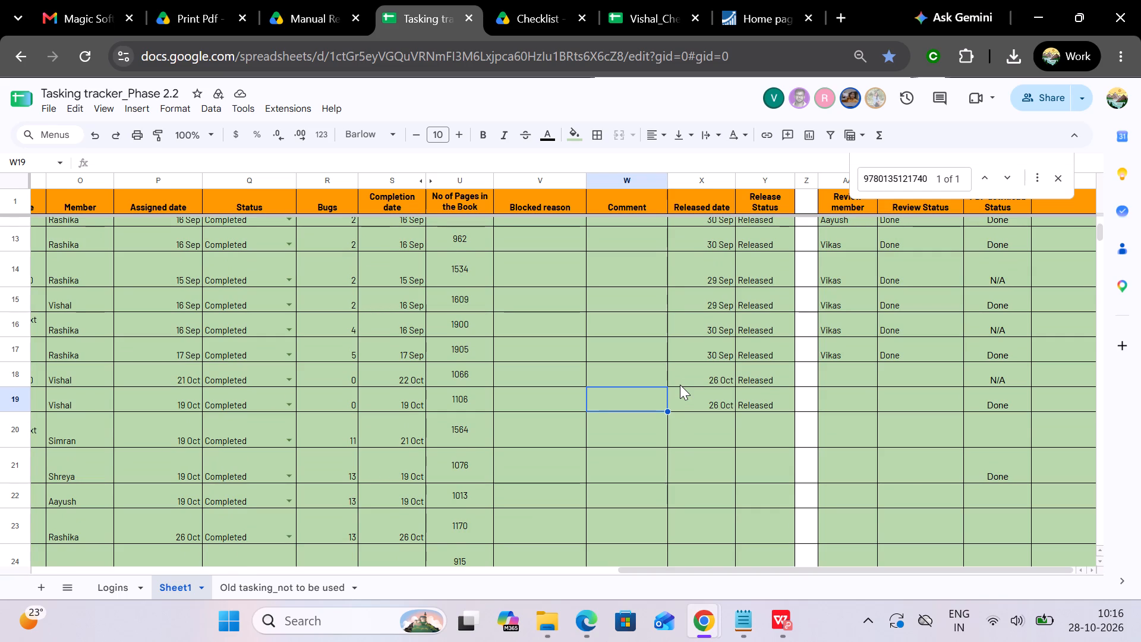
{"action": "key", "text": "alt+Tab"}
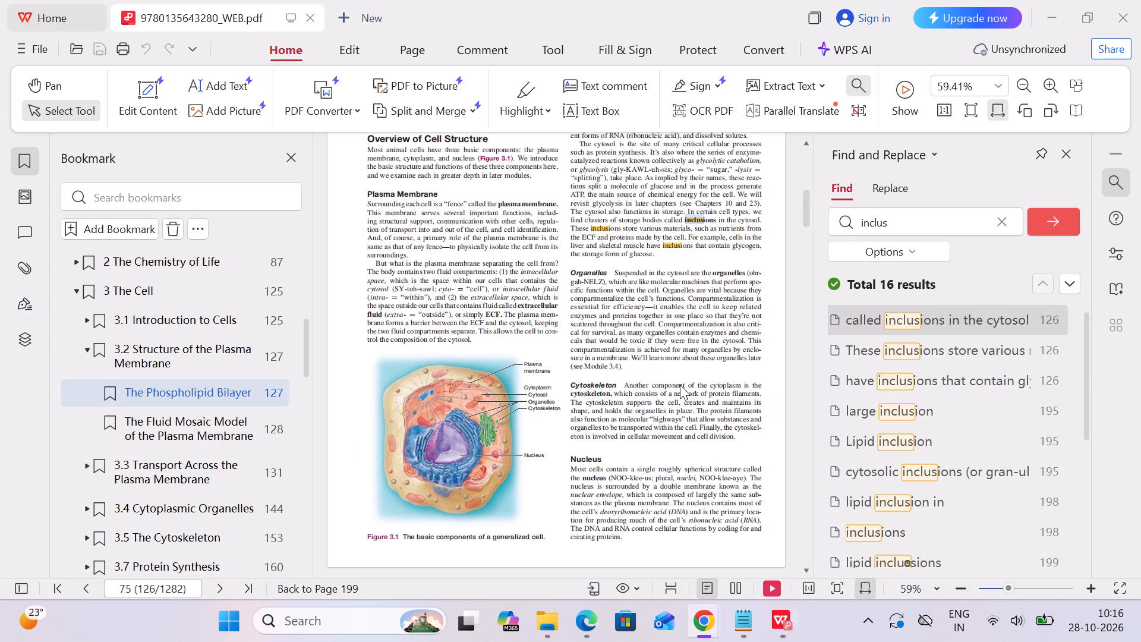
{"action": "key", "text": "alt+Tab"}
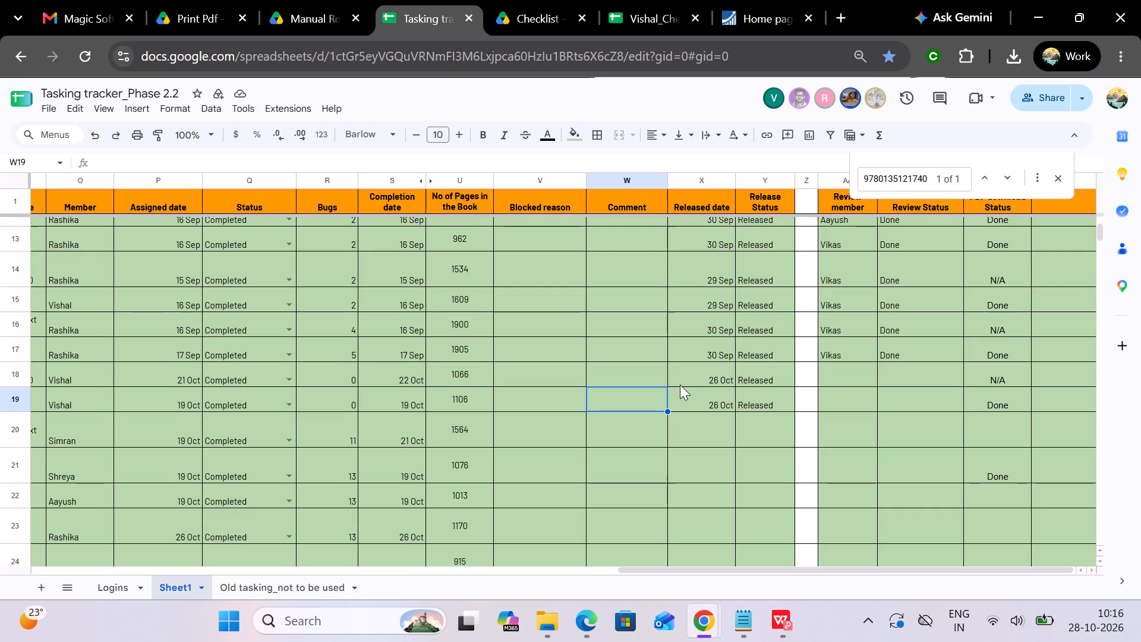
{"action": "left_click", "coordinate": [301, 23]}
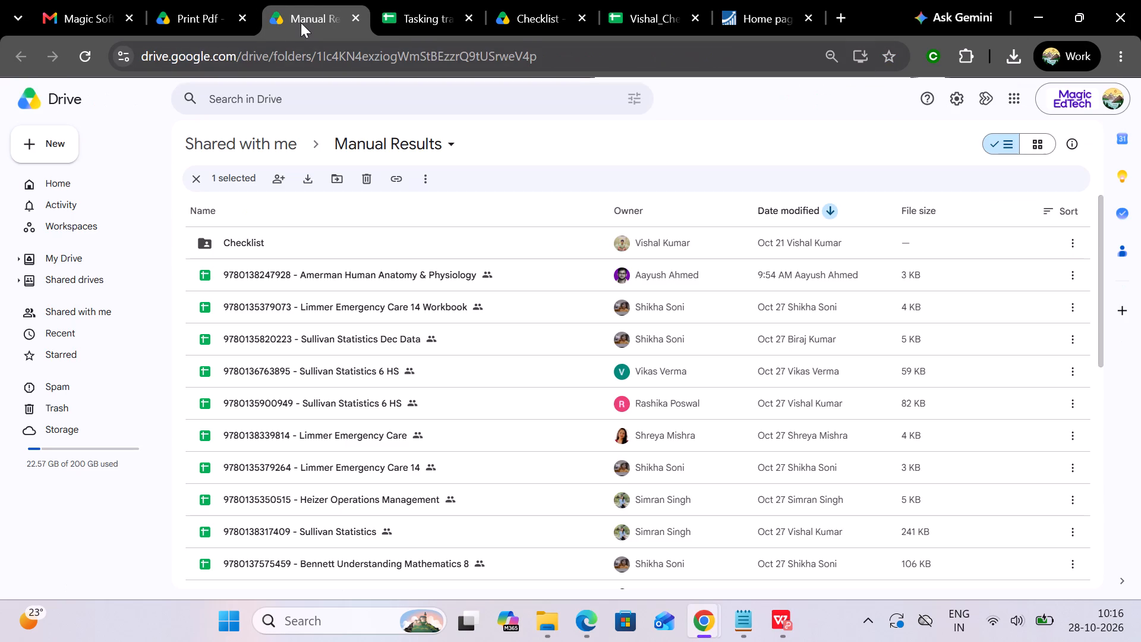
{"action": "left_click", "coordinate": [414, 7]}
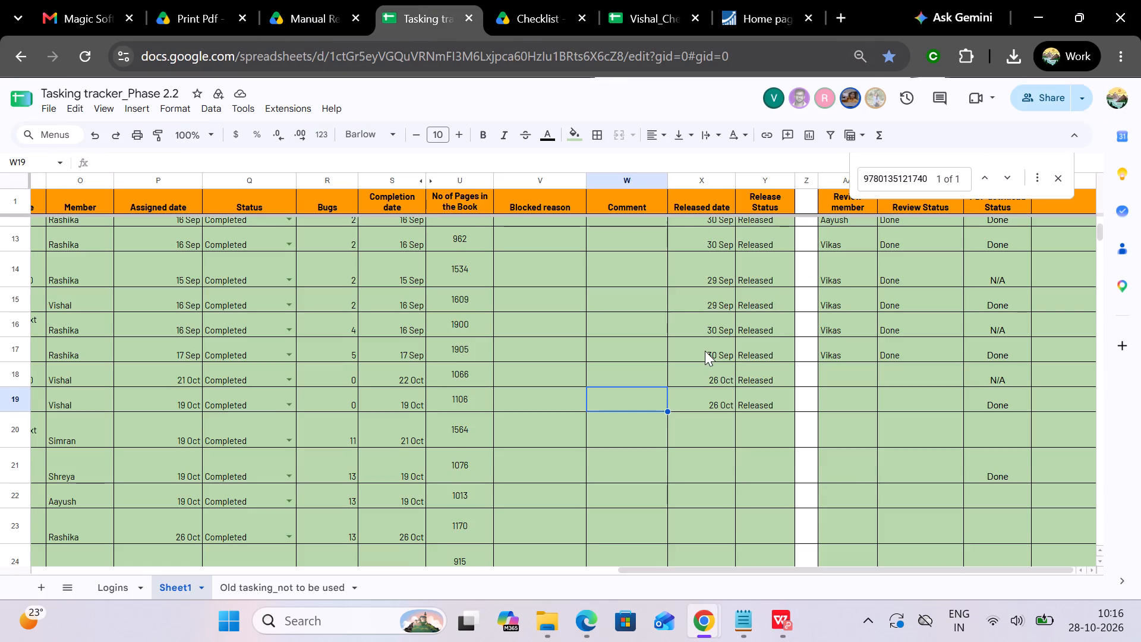
Review the Member, Status, Bugs and Comment columns of the tasking tracker from row 19 down to about row 55 and back.
{"action": "scroll", "coordinate": [448, 436], "scroll_direction": "right", "scroll_amount": 2}
{"action": "scroll", "coordinate": [448, 436], "scroll_direction": "down", "scroll_amount": 1}
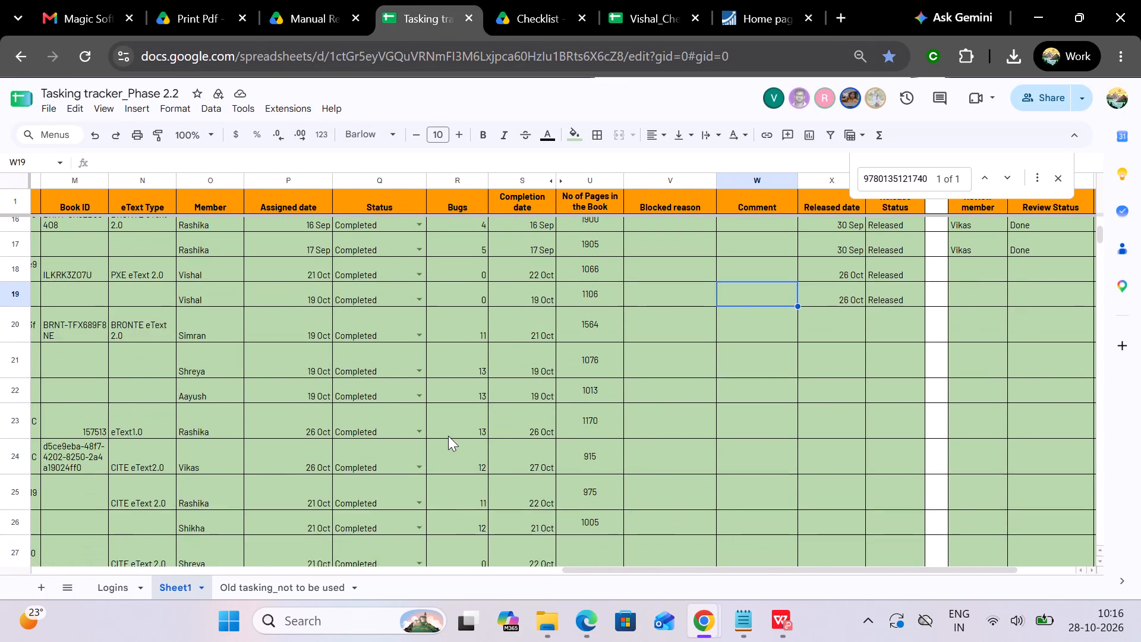
{"action": "scroll", "coordinate": [448, 436], "scroll_direction": "down", "scroll_amount": 1}
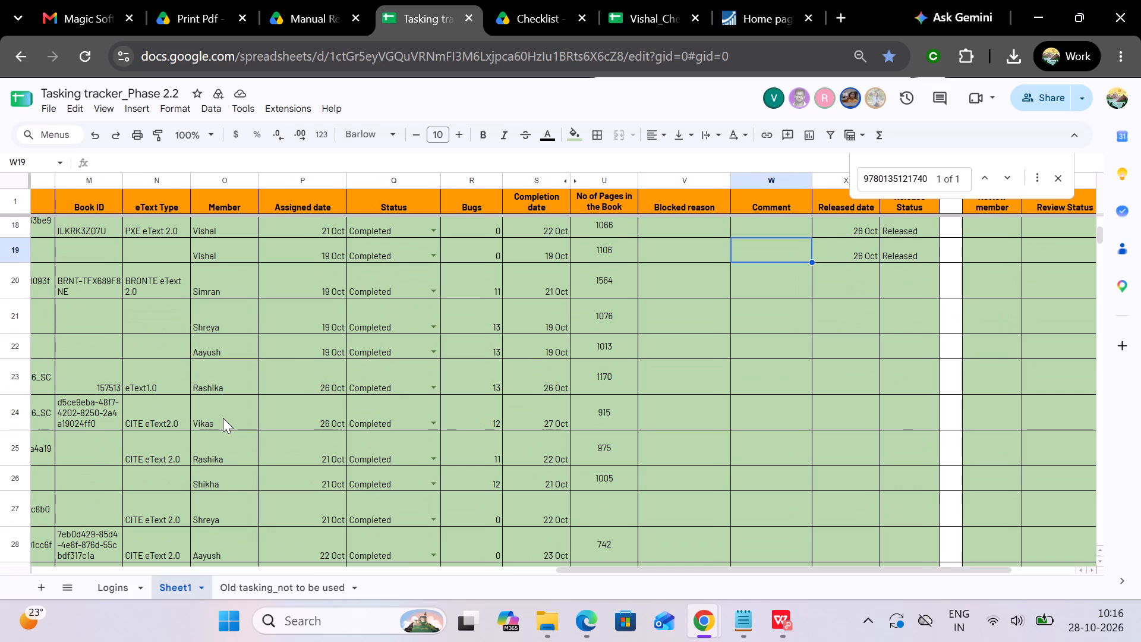
{"action": "left_click", "coordinate": [223, 418]}
{"action": "scroll", "coordinate": [223, 418], "scroll_direction": "down", "scroll_amount": 1}
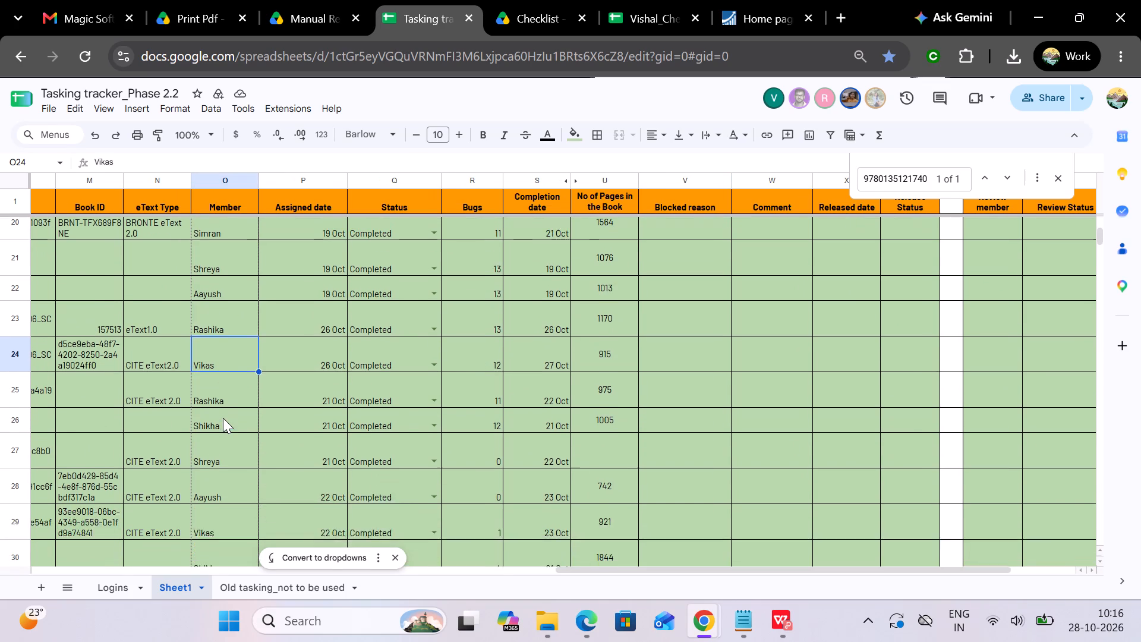
{"action": "scroll", "coordinate": [223, 418], "scroll_direction": "down", "scroll_amount": 1}
{"action": "left_click", "coordinate": [223, 418]}
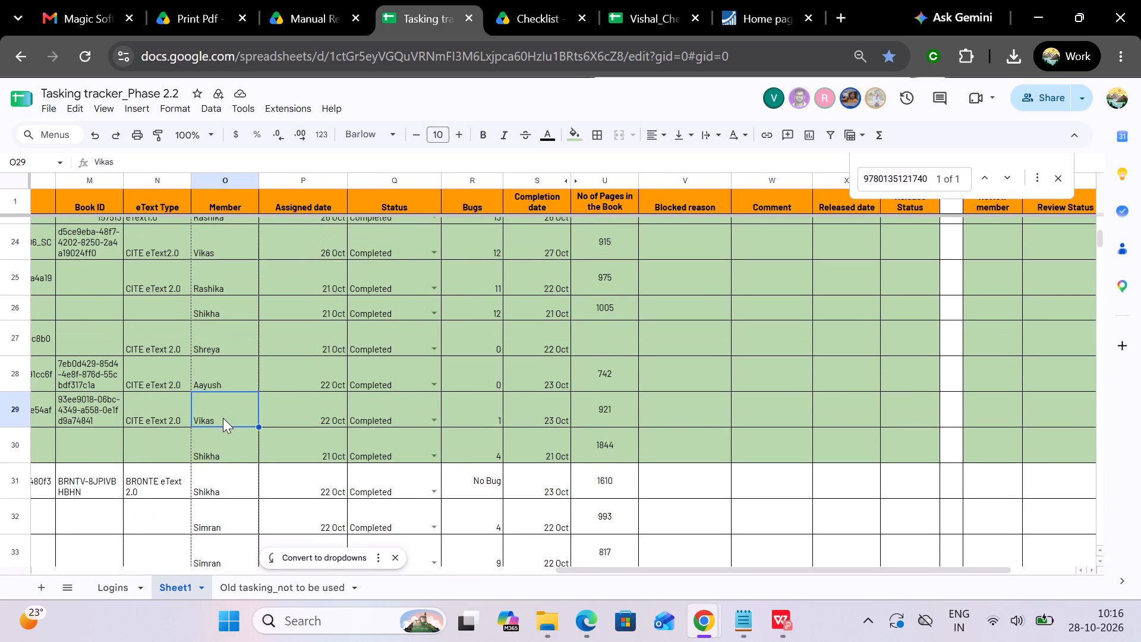
{"action": "scroll", "coordinate": [223, 418], "scroll_direction": "down", "scroll_amount": 2}
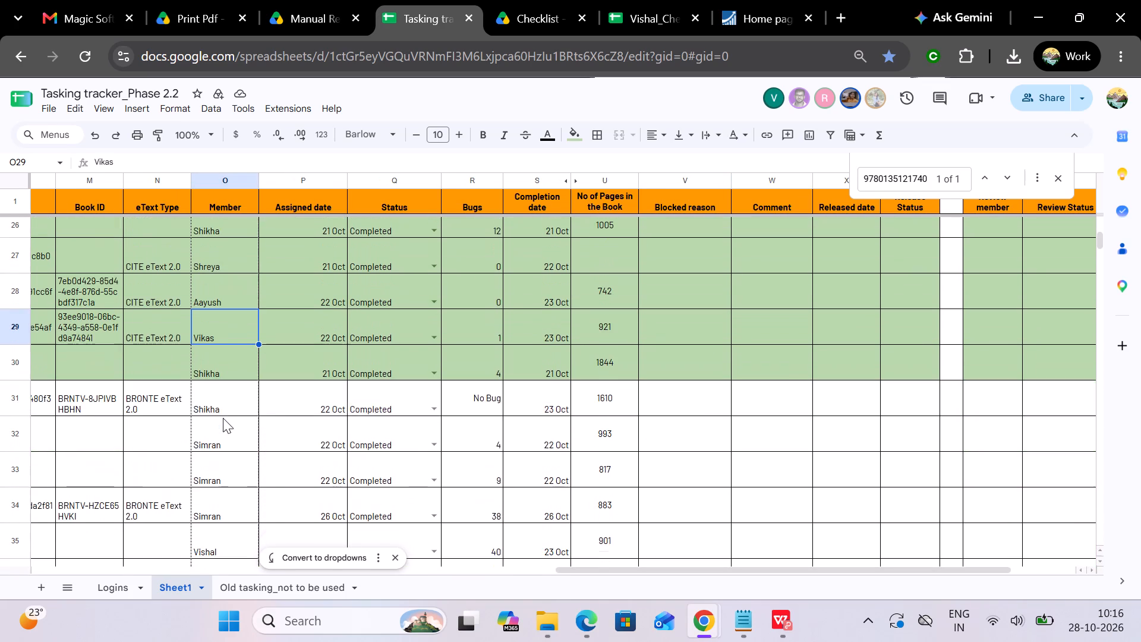
{"action": "scroll", "coordinate": [223, 418], "scroll_direction": "down", "scroll_amount": 3}
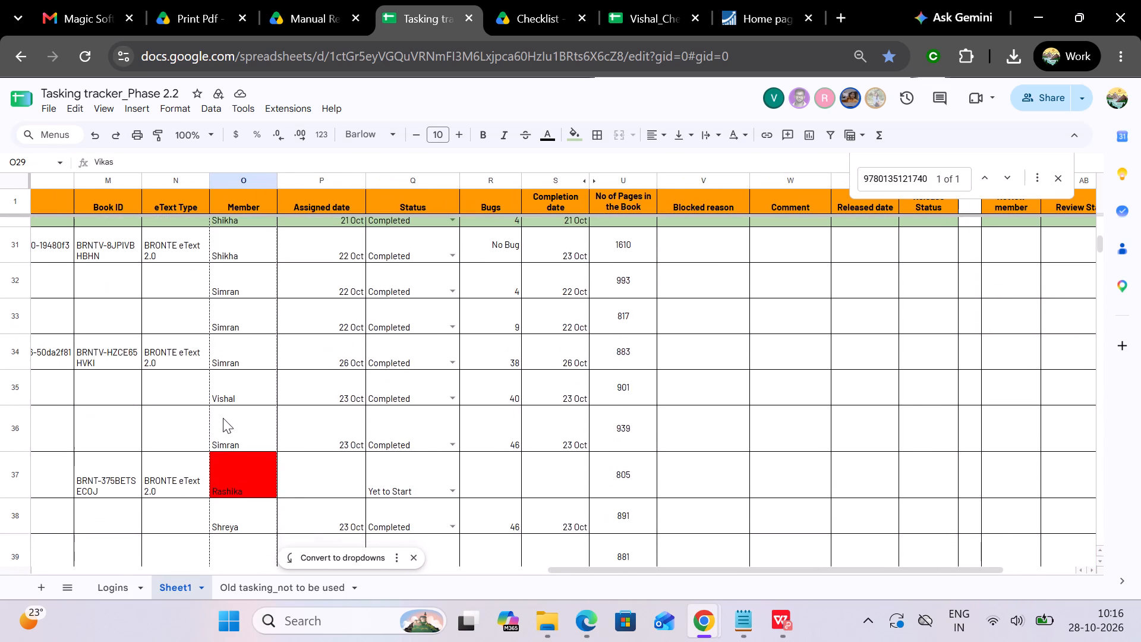
{"action": "scroll", "coordinate": [223, 418], "scroll_direction": "down", "scroll_amount": 3}
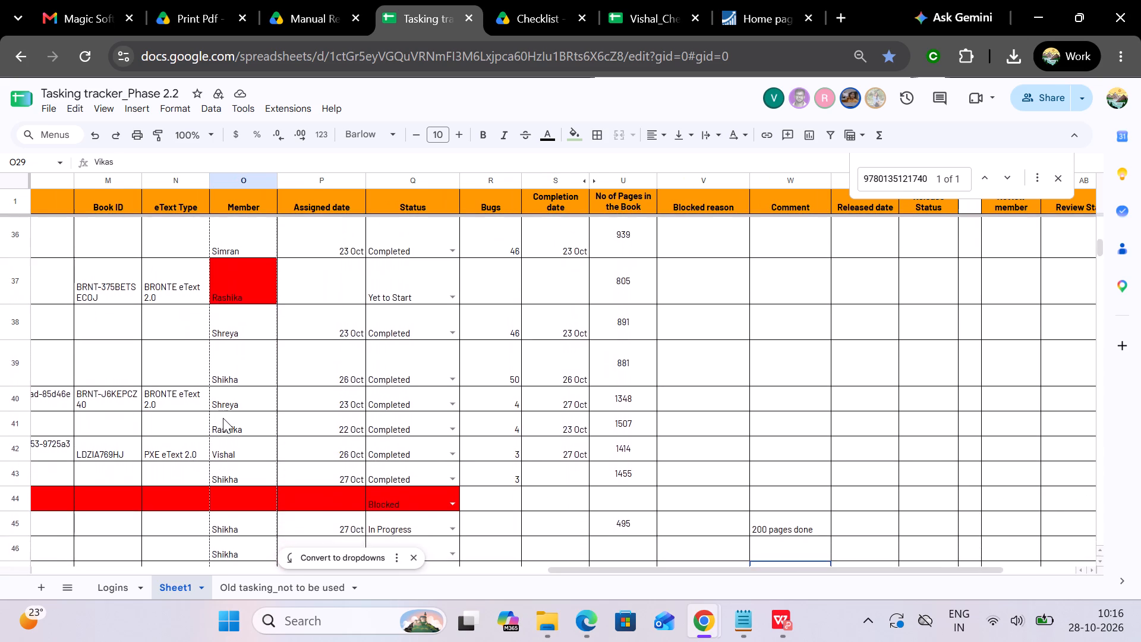
{"action": "scroll", "coordinate": [223, 418], "scroll_direction": "down", "scroll_amount": 4}
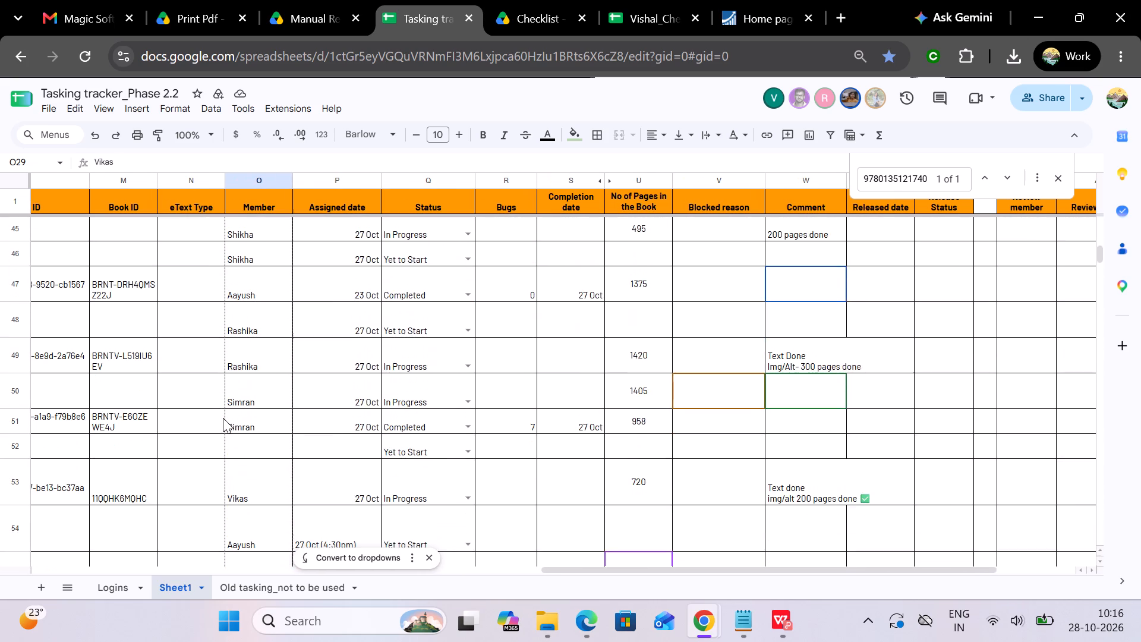
{"action": "scroll", "coordinate": [223, 418], "scroll_direction": "down", "scroll_amount": 1}
{"action": "scroll", "coordinate": [223, 418], "scroll_direction": "up", "scroll_amount": 1}
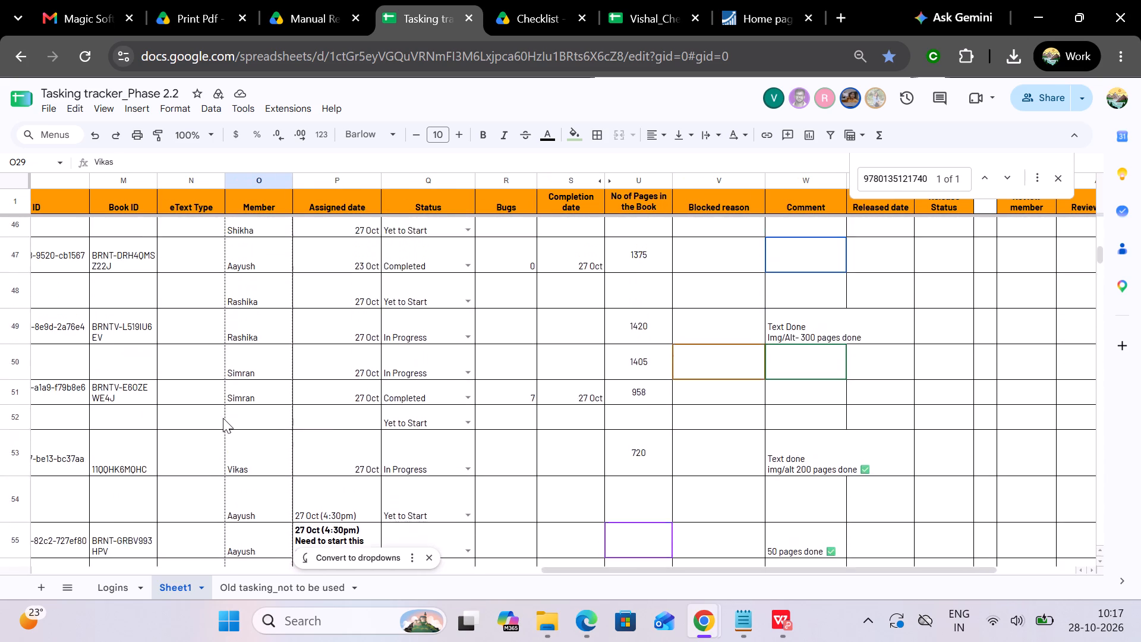
{"action": "scroll", "coordinate": [223, 418], "scroll_direction": "up", "scroll_amount": 3}
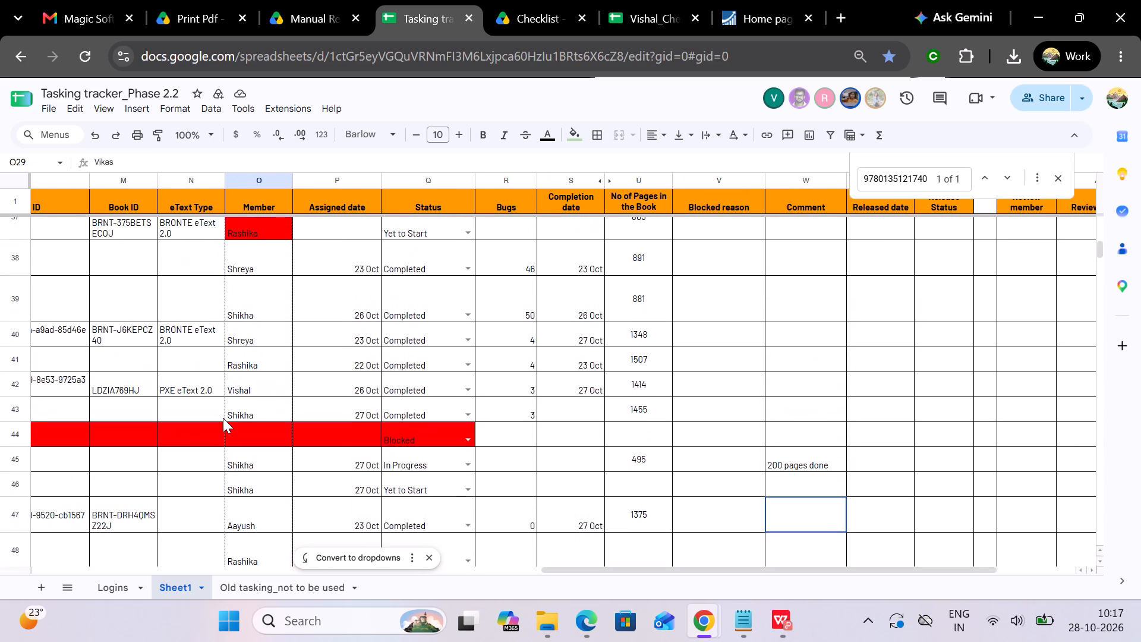
{"action": "scroll", "coordinate": [223, 418], "scroll_direction": "up", "scroll_amount": 3}
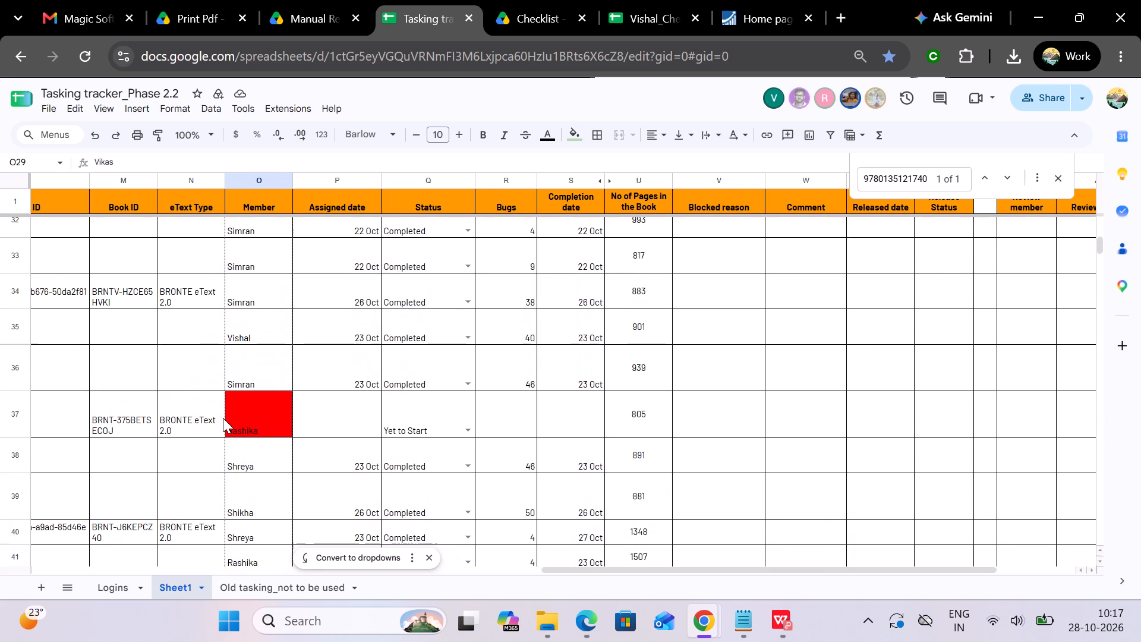
Search the tasking tracker for "vikas" and review the matching rows from the top of the sheet down past row 29.
{"action": "key", "text": "ctrl+f"}
{"action": "type", "text": "vikas"}
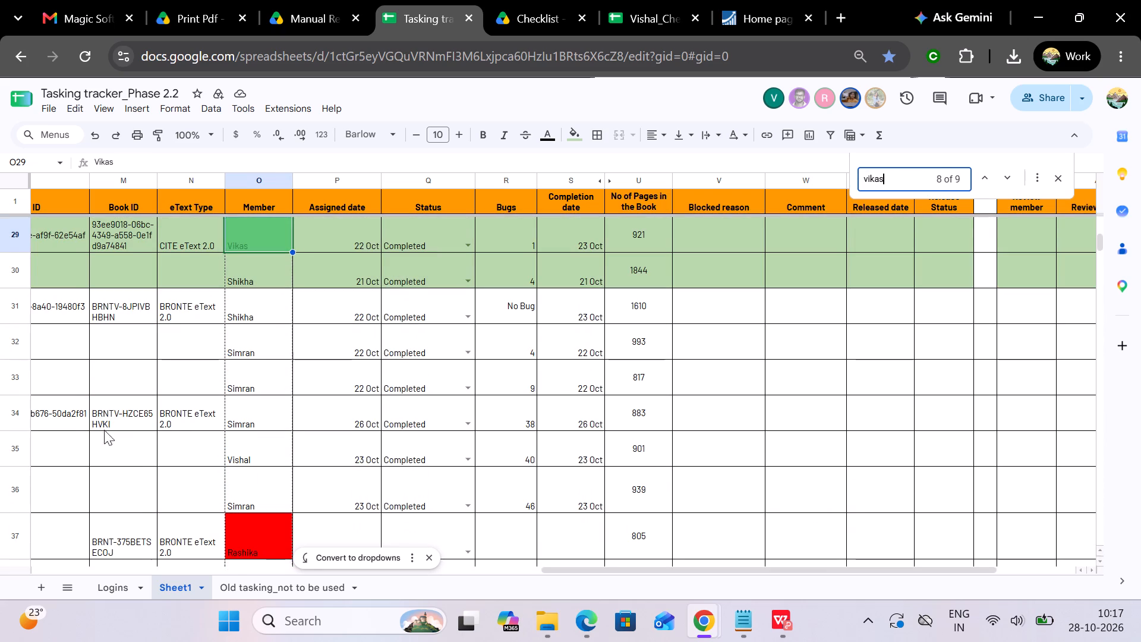
{"action": "scroll", "coordinate": [231, 335], "scroll_direction": "up", "scroll_amount": 5}
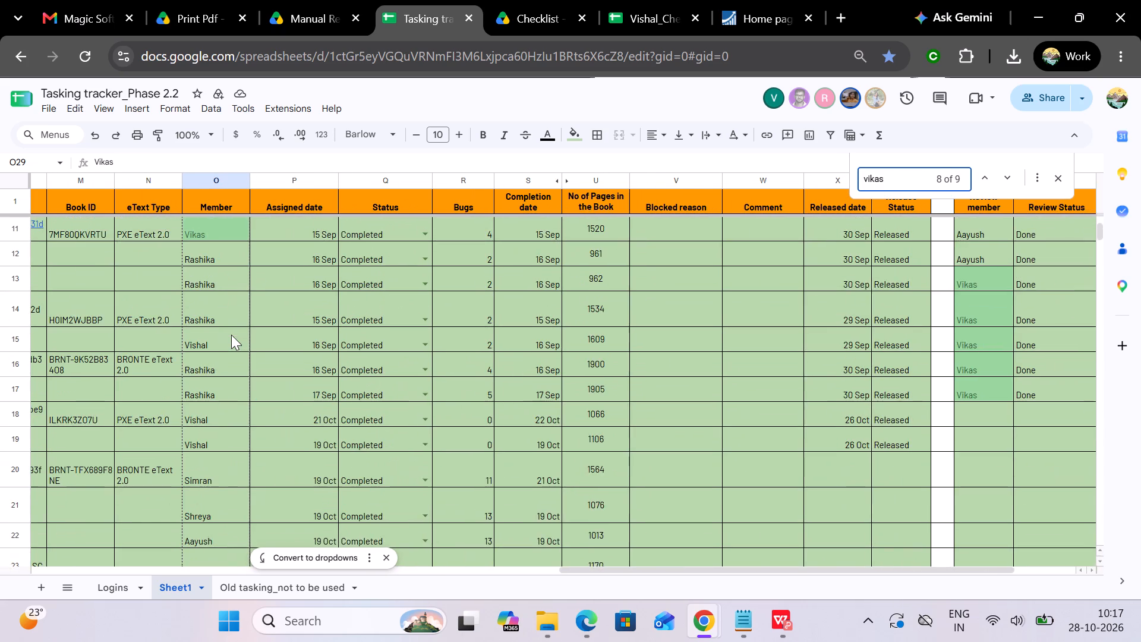
{"action": "scroll", "coordinate": [231, 335], "scroll_direction": "up", "scroll_amount": 4}
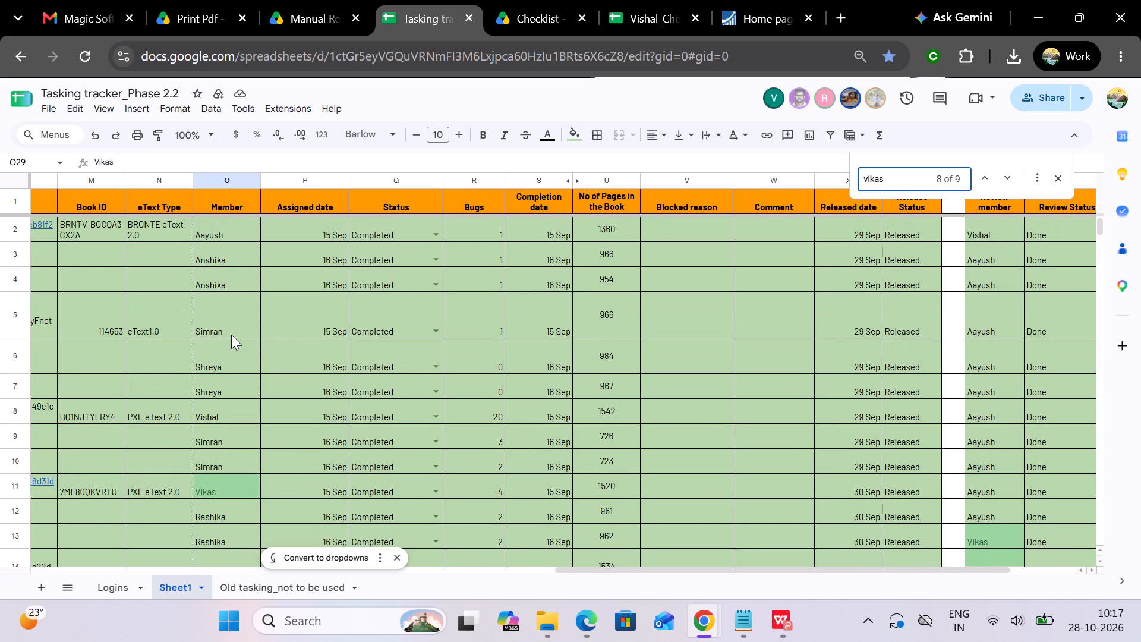
{"action": "scroll", "coordinate": [231, 335], "scroll_direction": "down", "scroll_amount": 1}
{"action": "left_click", "coordinate": [220, 442]}
{"action": "scroll", "coordinate": [220, 442], "scroll_direction": "down", "scroll_amount": 1}
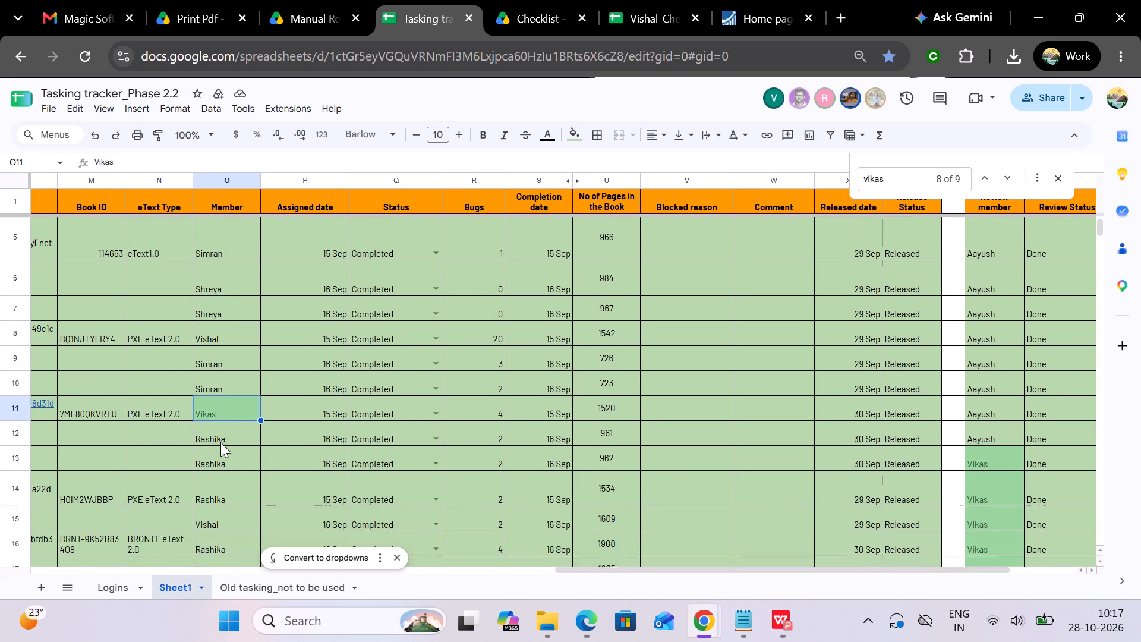
{"action": "scroll", "coordinate": [220, 442], "scroll_direction": "down", "scroll_amount": 2}
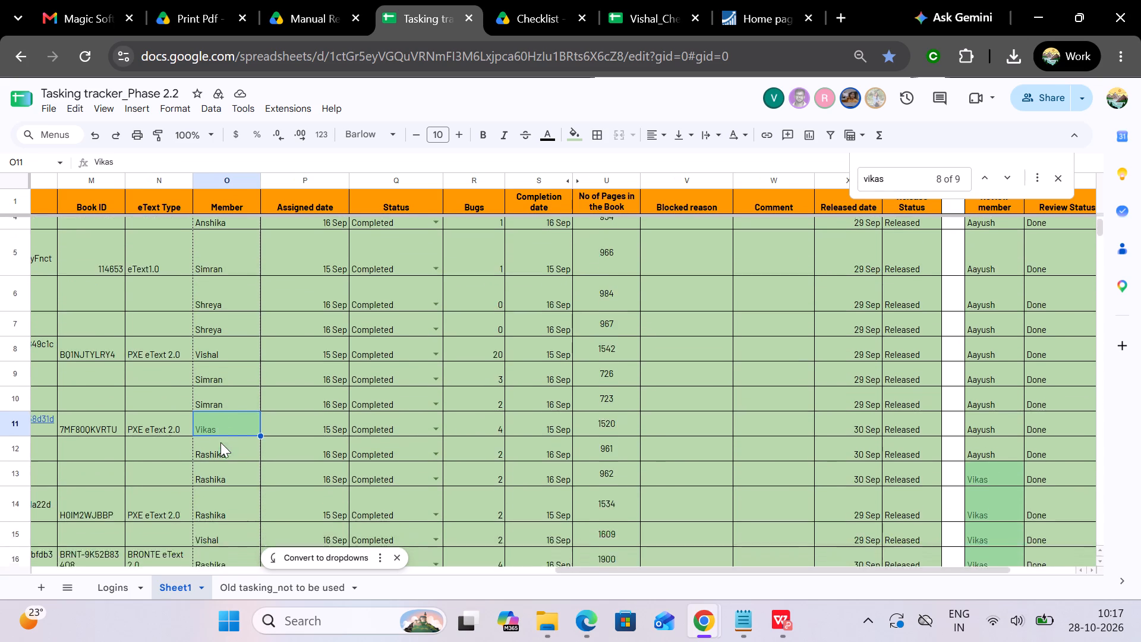
{"action": "scroll", "coordinate": [220, 442], "scroll_direction": "down", "scroll_amount": 3}
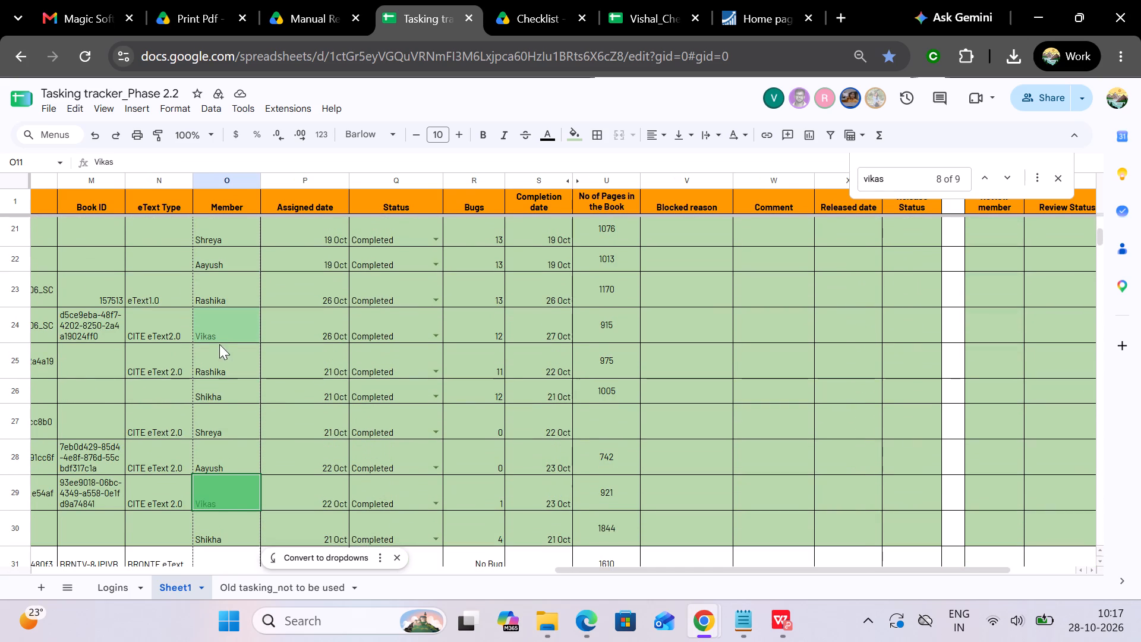
{"action": "left_click", "coordinate": [219, 503]}
{"action": "scroll", "coordinate": [219, 503], "scroll_direction": "down", "scroll_amount": 1}
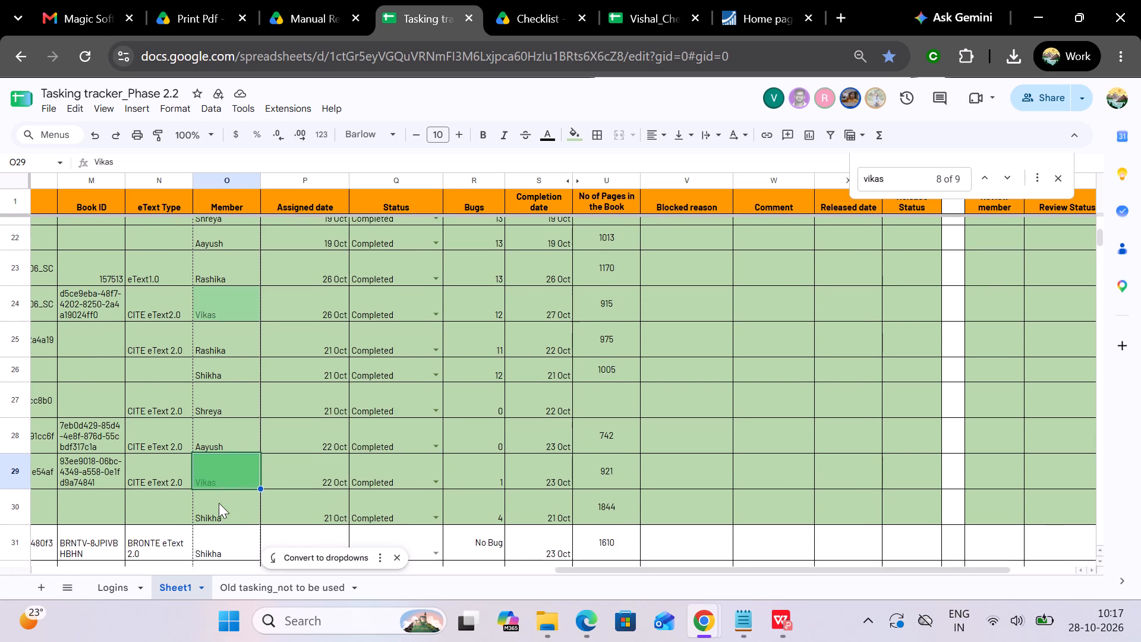
{"action": "scroll", "coordinate": [219, 503], "scroll_direction": "down", "scroll_amount": 1}
Go over the "vikas" matches again, from the earliest tracker rows down to the unassigned books at the list's end.
{"action": "scroll", "coordinate": [219, 503], "scroll_direction": "up", "scroll_amount": 1}
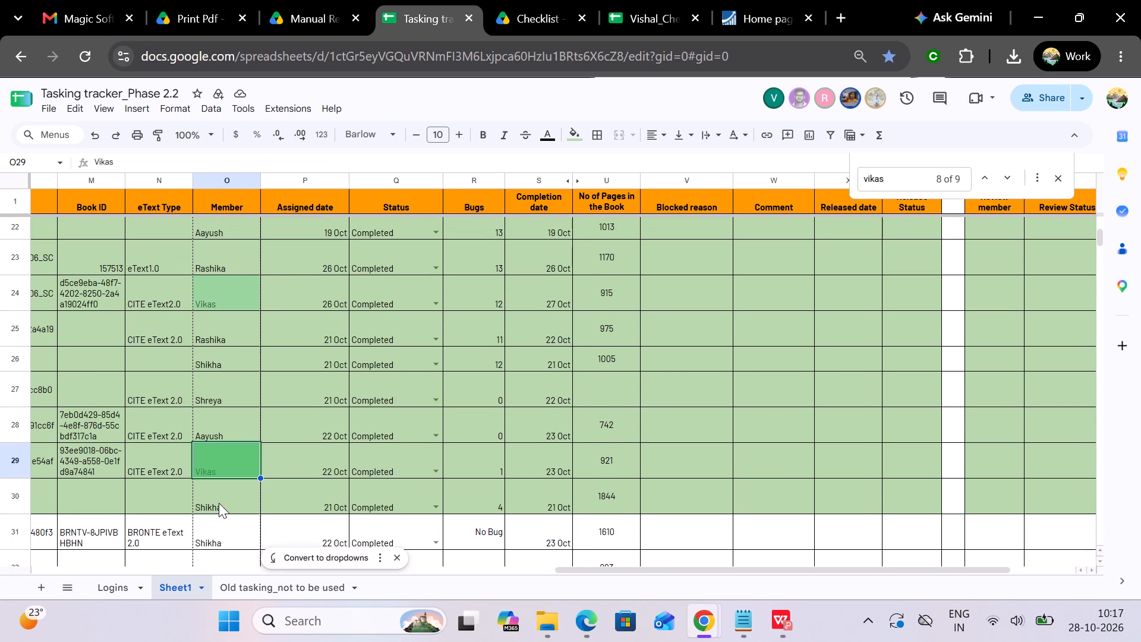
{"action": "scroll", "coordinate": [219, 503], "scroll_direction": "up", "scroll_amount": 3}
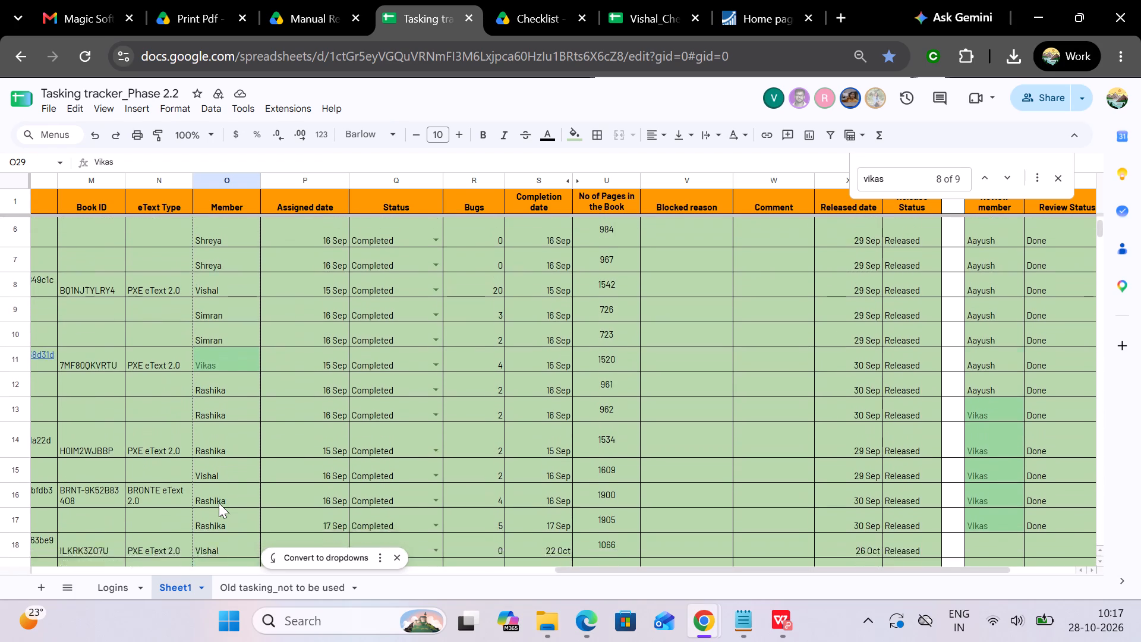
{"action": "scroll", "coordinate": [219, 503], "scroll_direction": "down", "scroll_amount": 3}
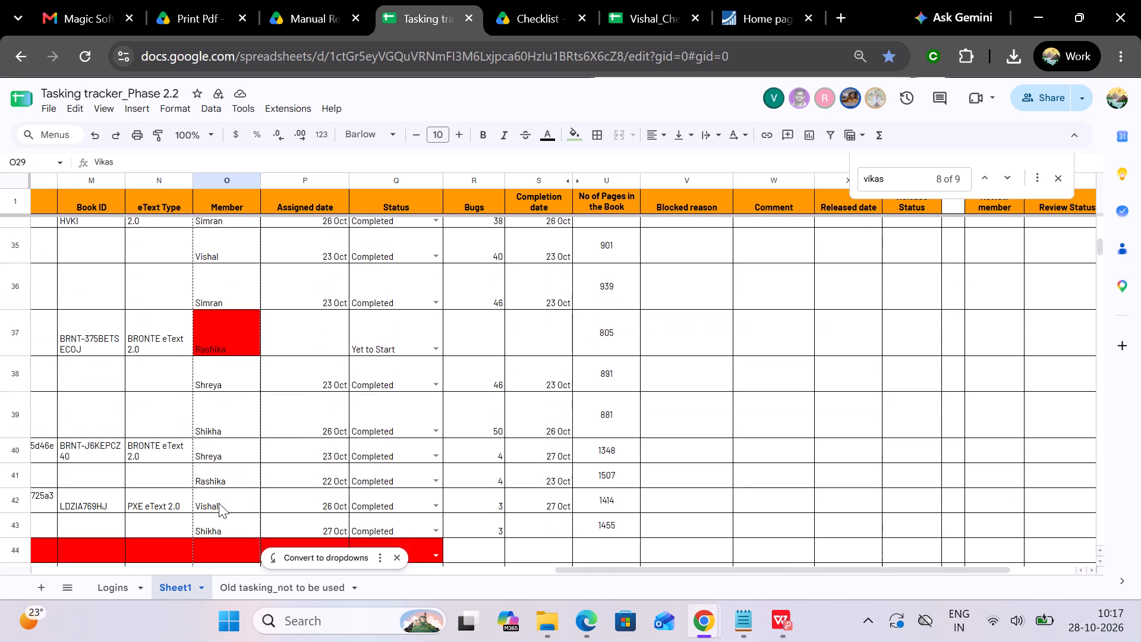
{"action": "scroll", "coordinate": [219, 503], "scroll_direction": "down", "scroll_amount": 4}
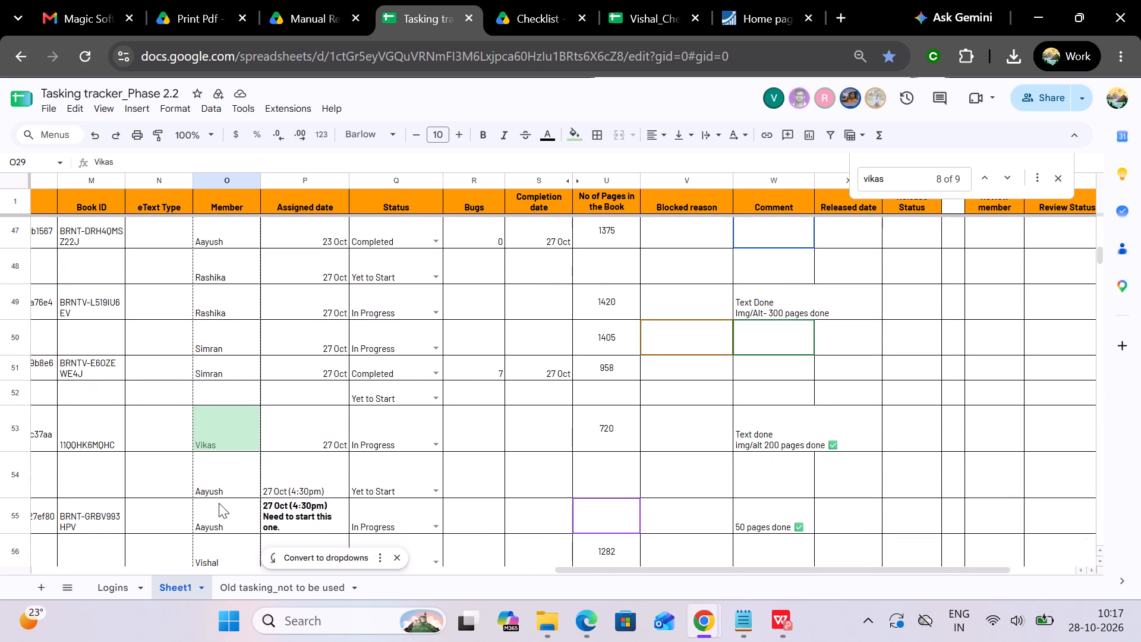
{"action": "scroll", "coordinate": [219, 503], "scroll_direction": "down", "scroll_amount": 2}
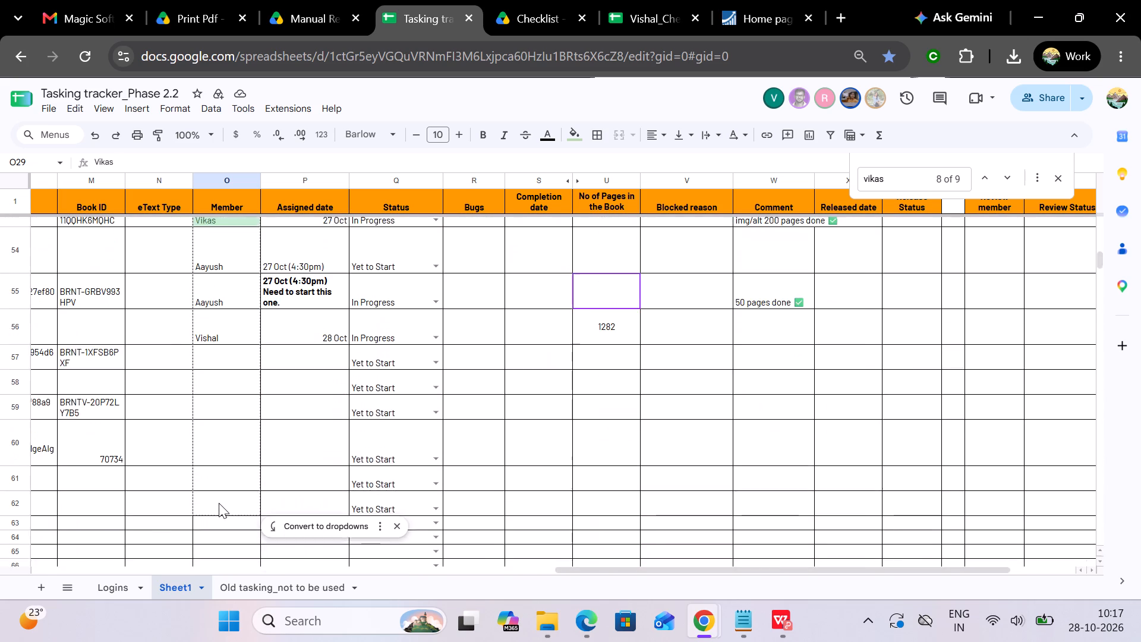
{"action": "scroll", "coordinate": [219, 503], "scroll_direction": "down", "scroll_amount": 2}
{"action": "scroll", "coordinate": [219, 503], "scroll_direction": "up", "scroll_amount": 4}
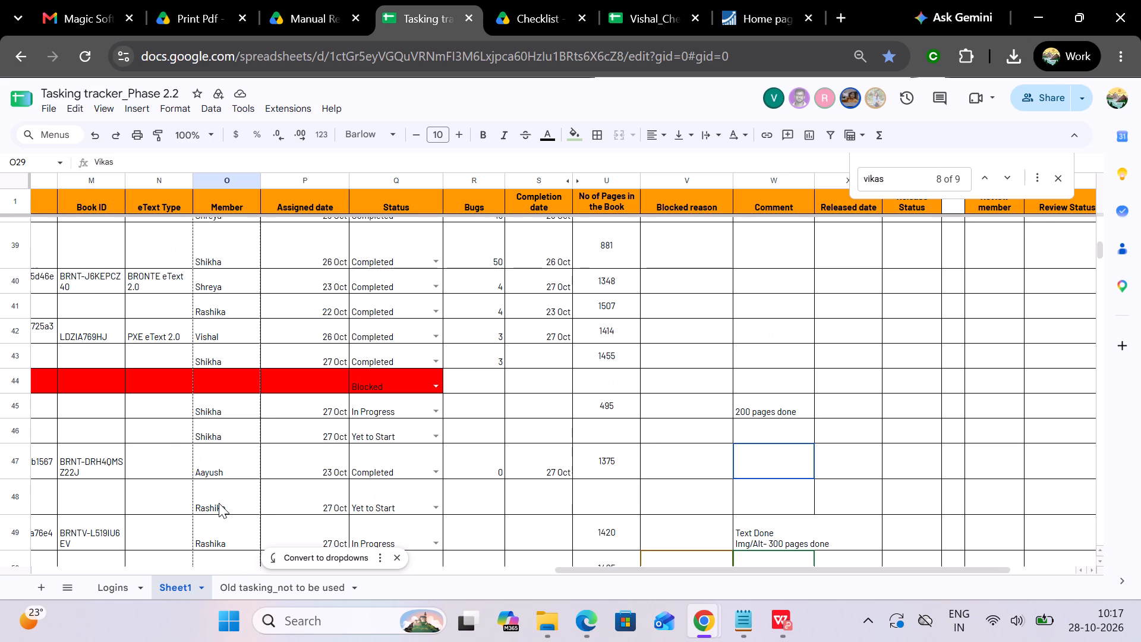
Search the tasking tracker for "rashika".
{"action": "key", "text": "ctrl+f"}
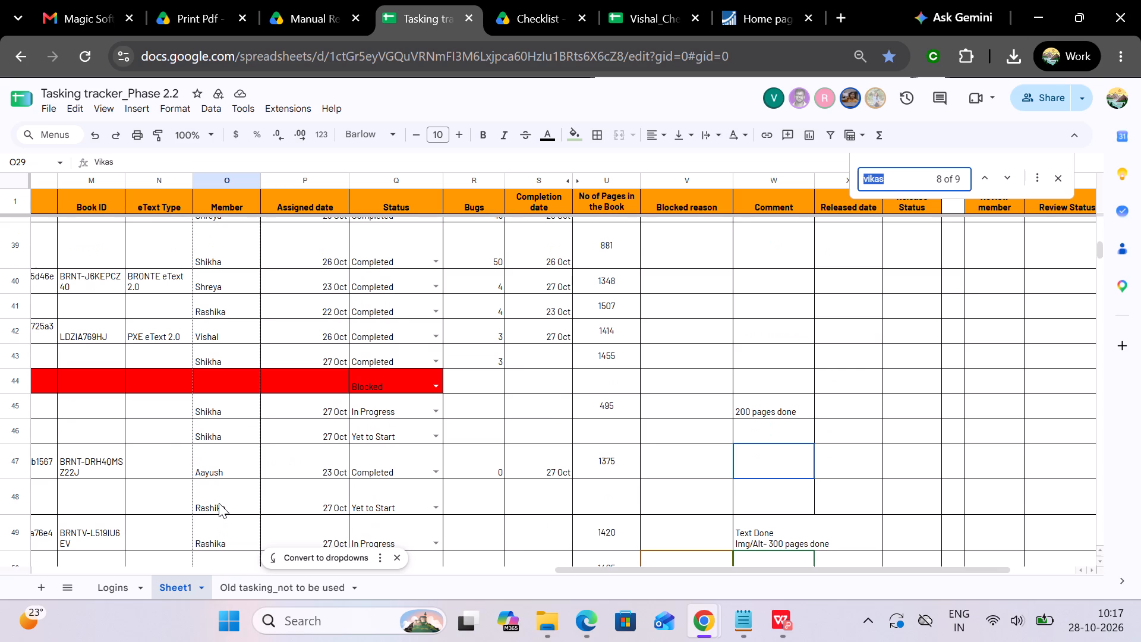
{"action": "type", "text": "rashi"}
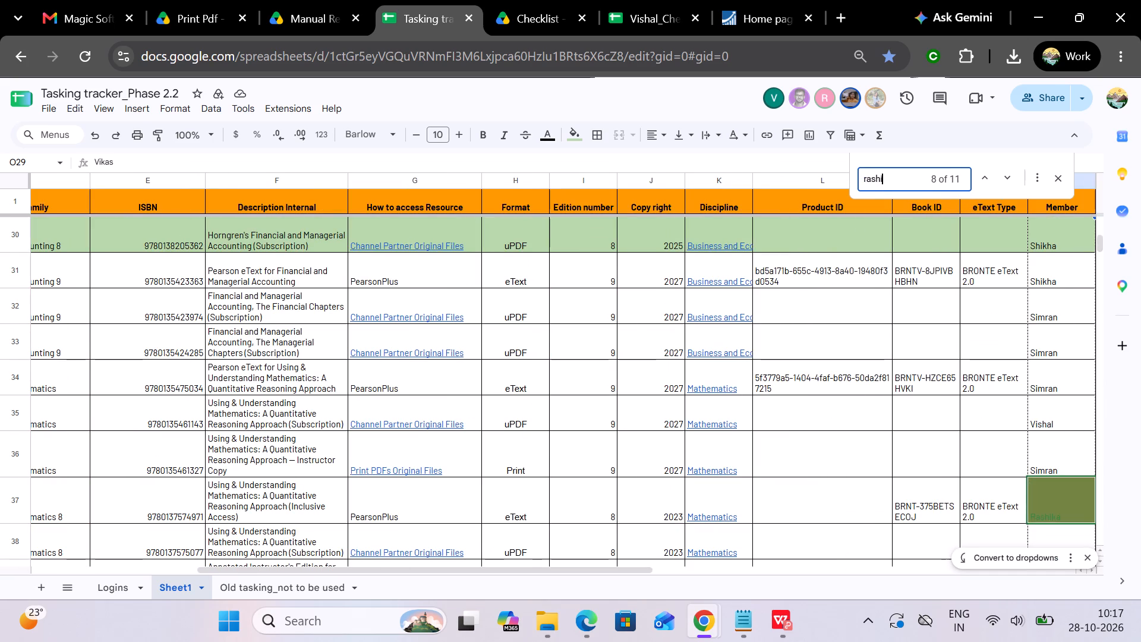
{"action": "type", "text": "ka"}
View the edit history of the row 37 Member cell in the tasking tracker, including its earlier entry, and close it.
{"action": "scroll", "coordinate": [260, 509], "scroll_direction": "left", "scroll_amount": 2}
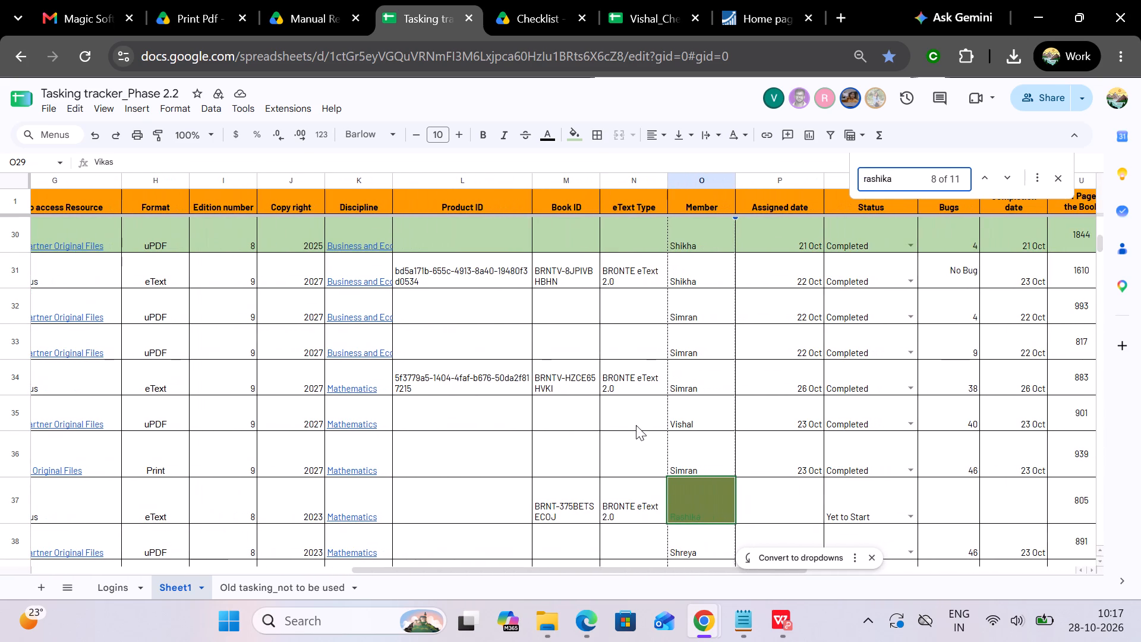
{"action": "left_click", "coordinate": [591, 490]}
{"action": "left_click", "coordinate": [680, 490]}
{"action": "right_click", "coordinate": [680, 490]}
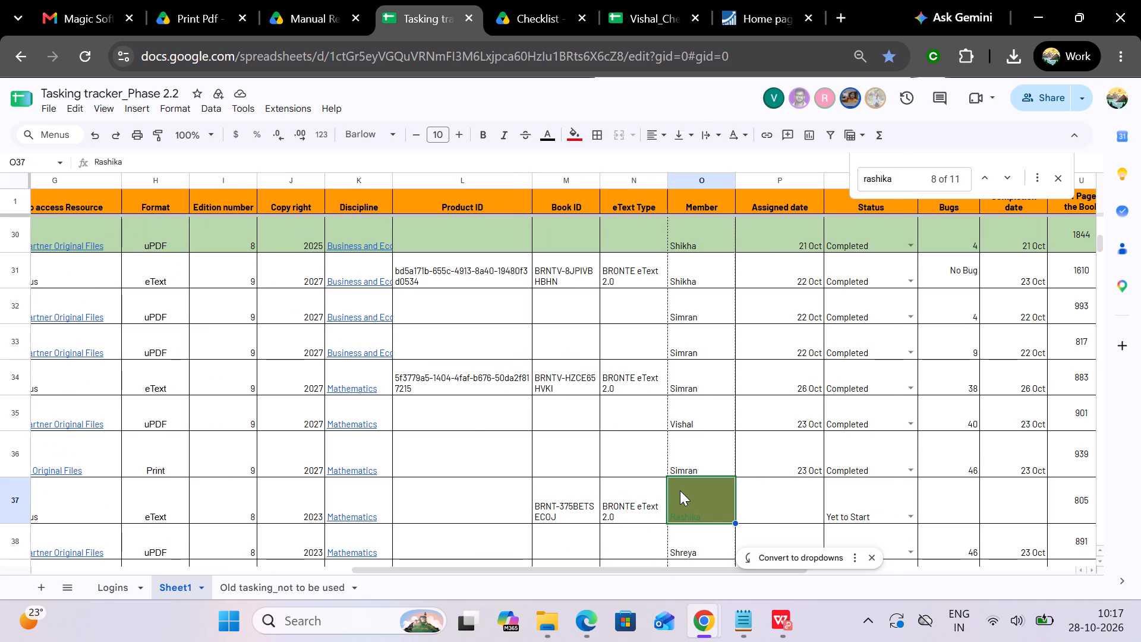
{"action": "left_click", "coordinate": [707, 498]}
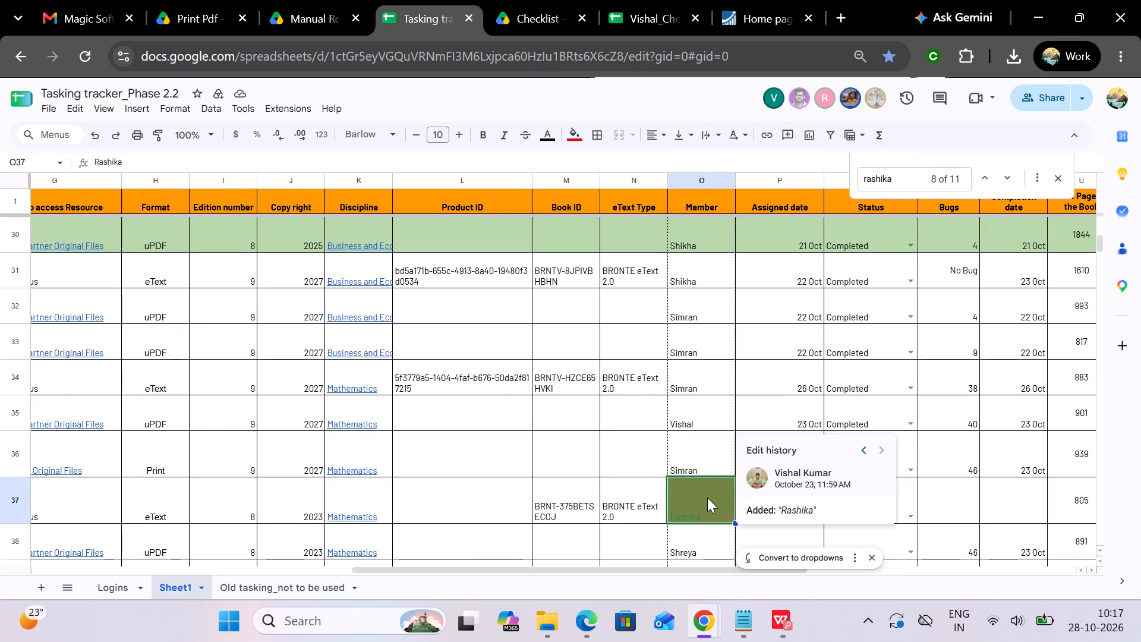
{"action": "left_click", "coordinate": [858, 445]}
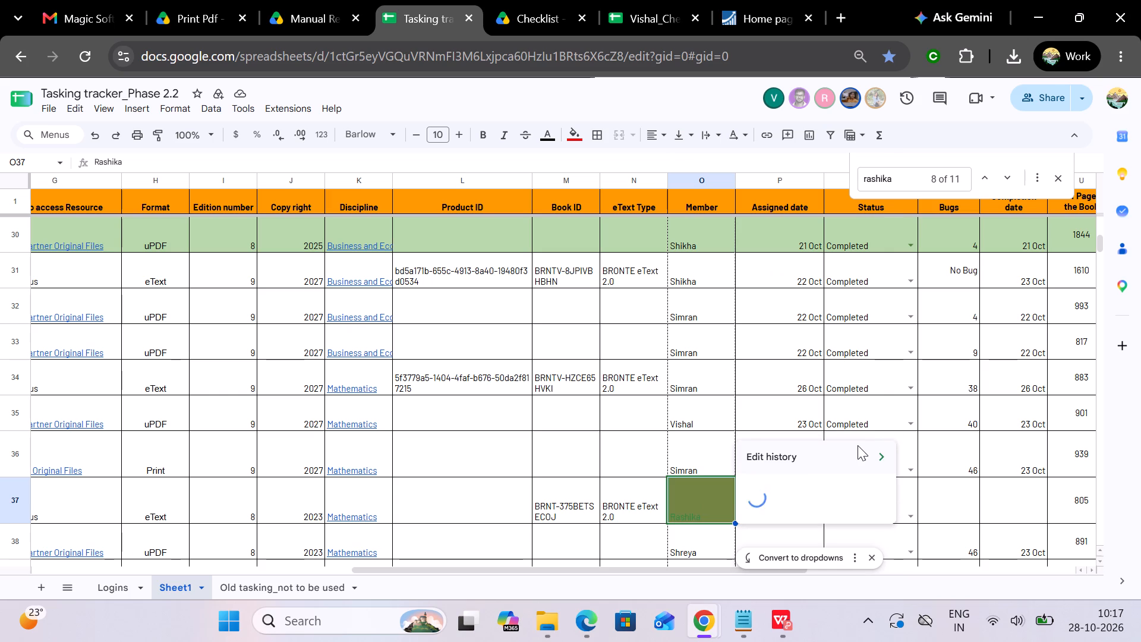
{"action": "left_click", "coordinate": [565, 474]}
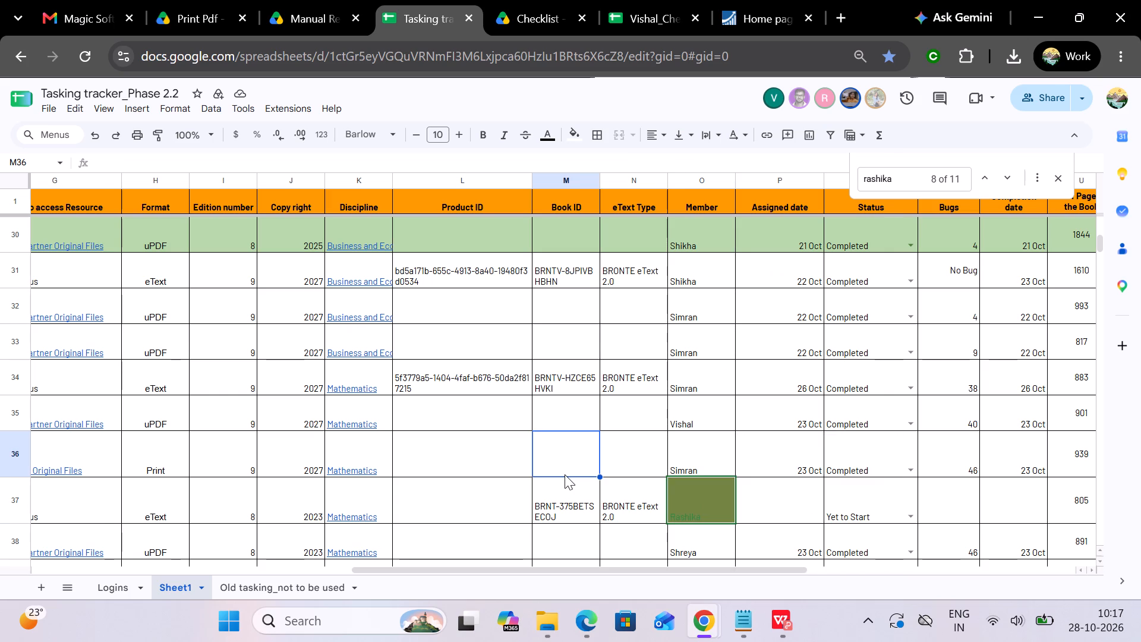
Undo the last change in the tasking tracker.
{"action": "key", "text": "ctrl+z"}
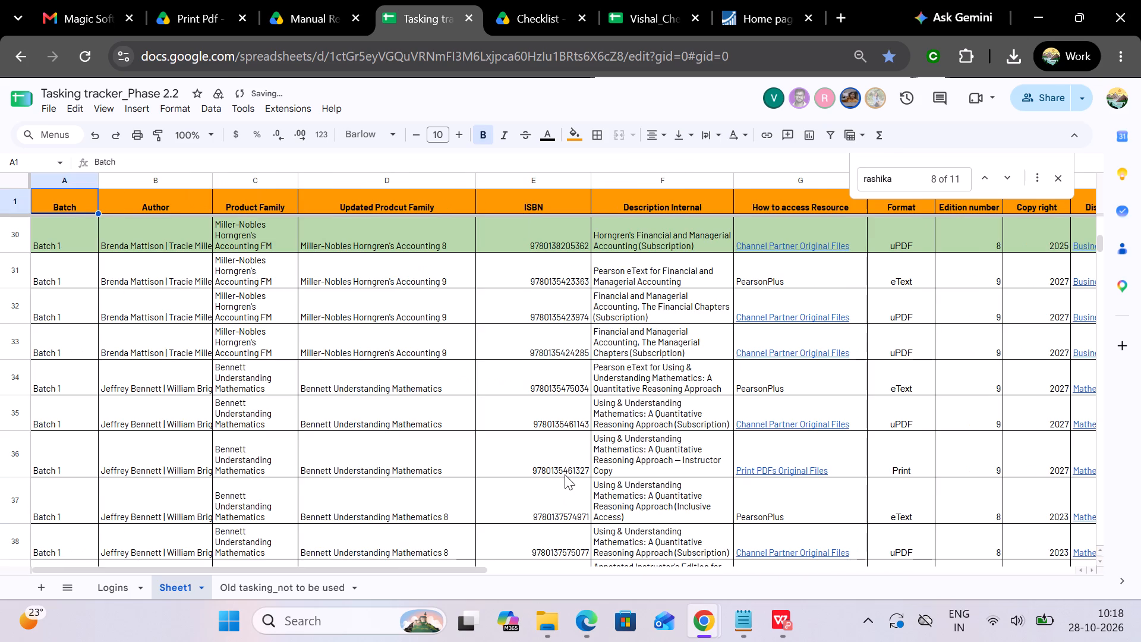
Review the assigned date, status, bugs and comments of the "rashika" matches from about row 18 down to row 60.
{"action": "scroll", "coordinate": [565, 474], "scroll_direction": "up", "scroll_amount": 2}
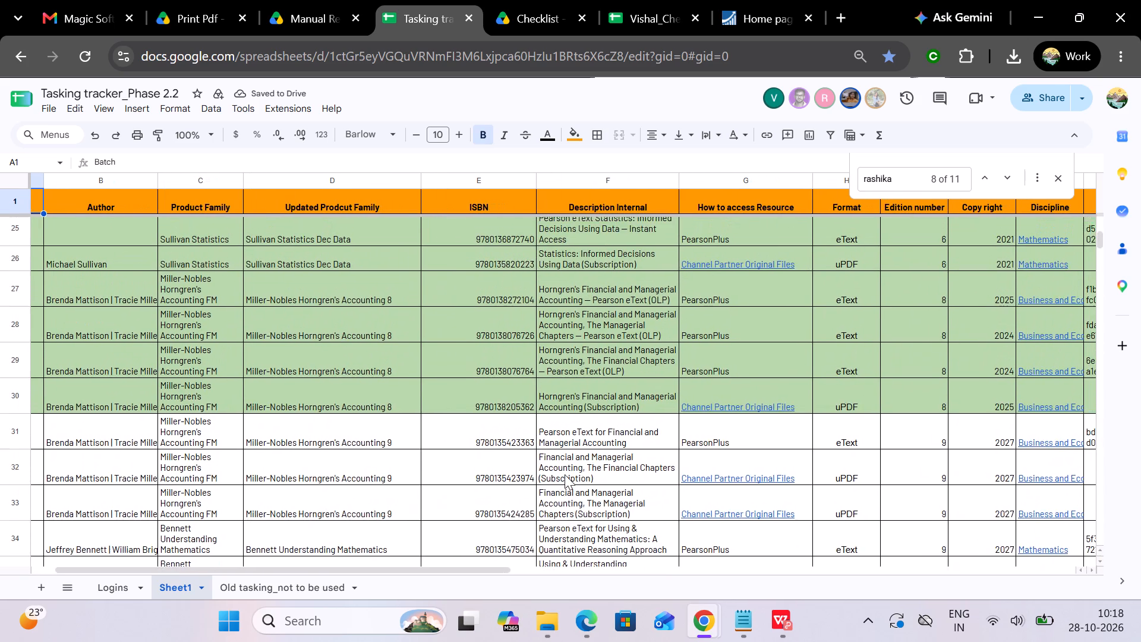
{"action": "scroll", "coordinate": [565, 474], "scroll_direction": "up", "scroll_amount": 2}
{"action": "scroll", "coordinate": [565, 474], "scroll_direction": "left", "scroll_amount": 2}
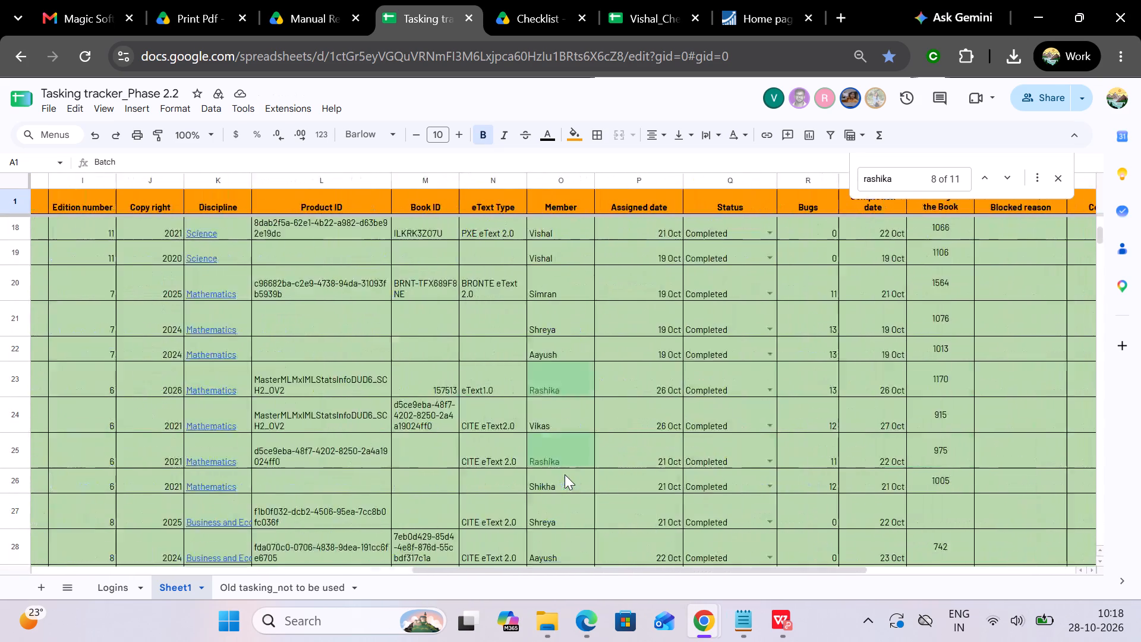
{"action": "scroll", "coordinate": [565, 474], "scroll_direction": "left", "scroll_amount": 1}
{"action": "scroll", "coordinate": [565, 474], "scroll_direction": "down", "scroll_amount": 3}
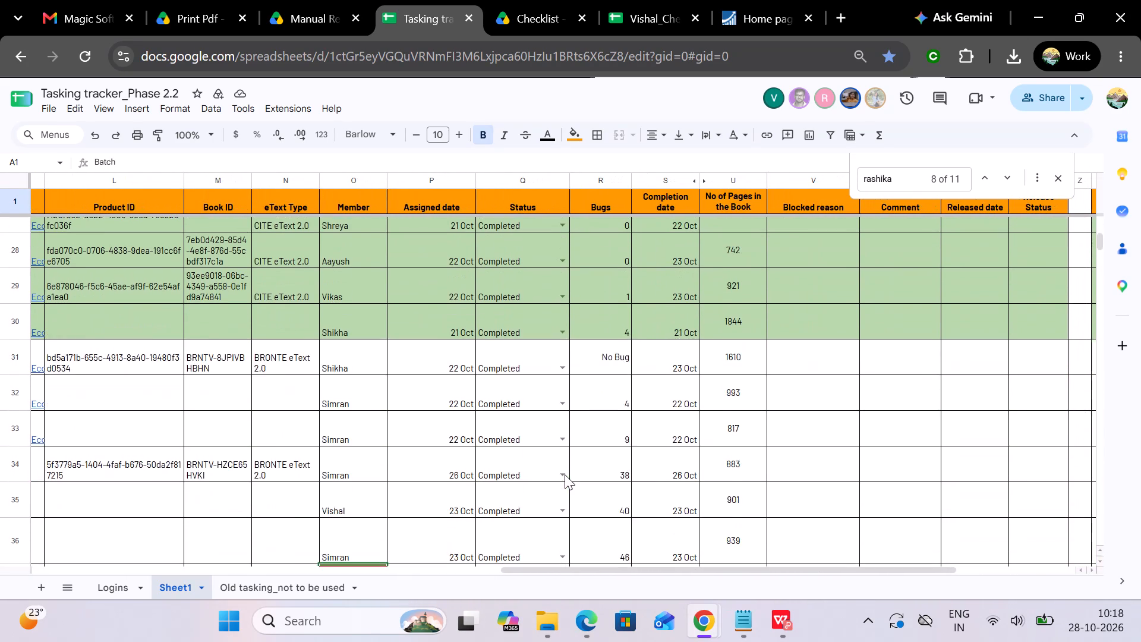
{"action": "scroll", "coordinate": [565, 474], "scroll_direction": "down", "scroll_amount": 2}
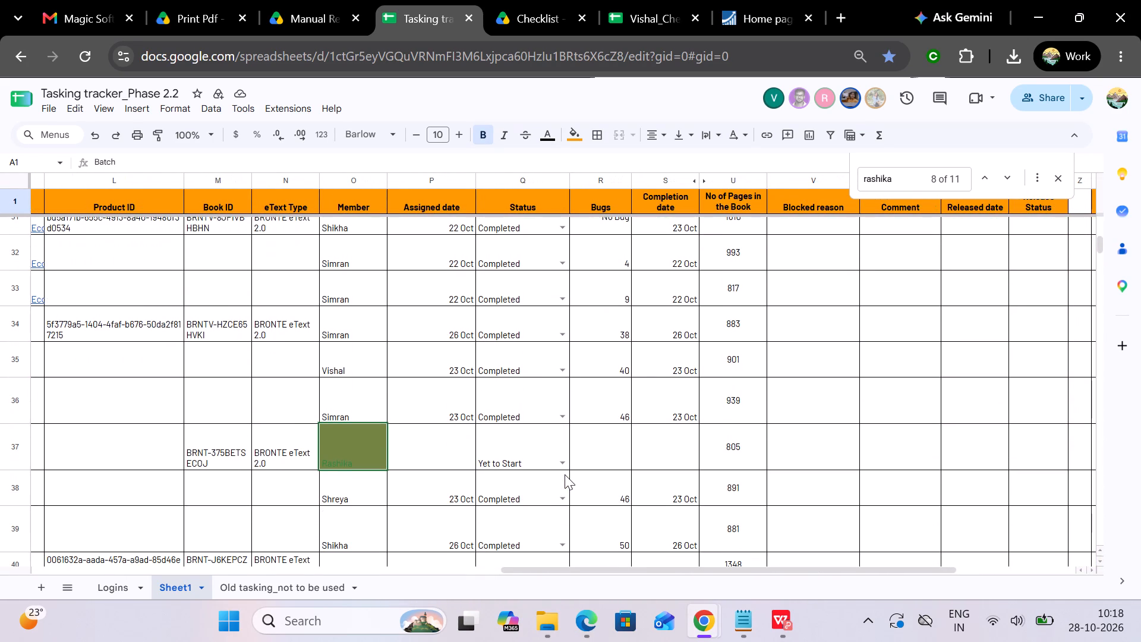
{"action": "scroll", "coordinate": [565, 474], "scroll_direction": "down", "scroll_amount": 3}
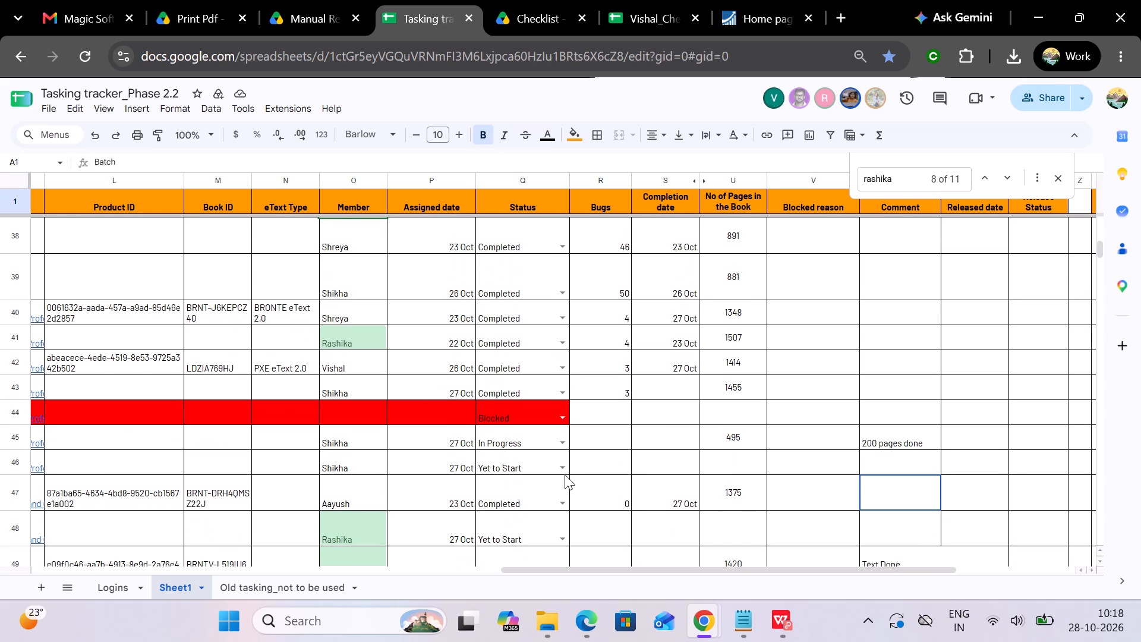
{"action": "scroll", "coordinate": [565, 474], "scroll_direction": "down", "scroll_amount": 2}
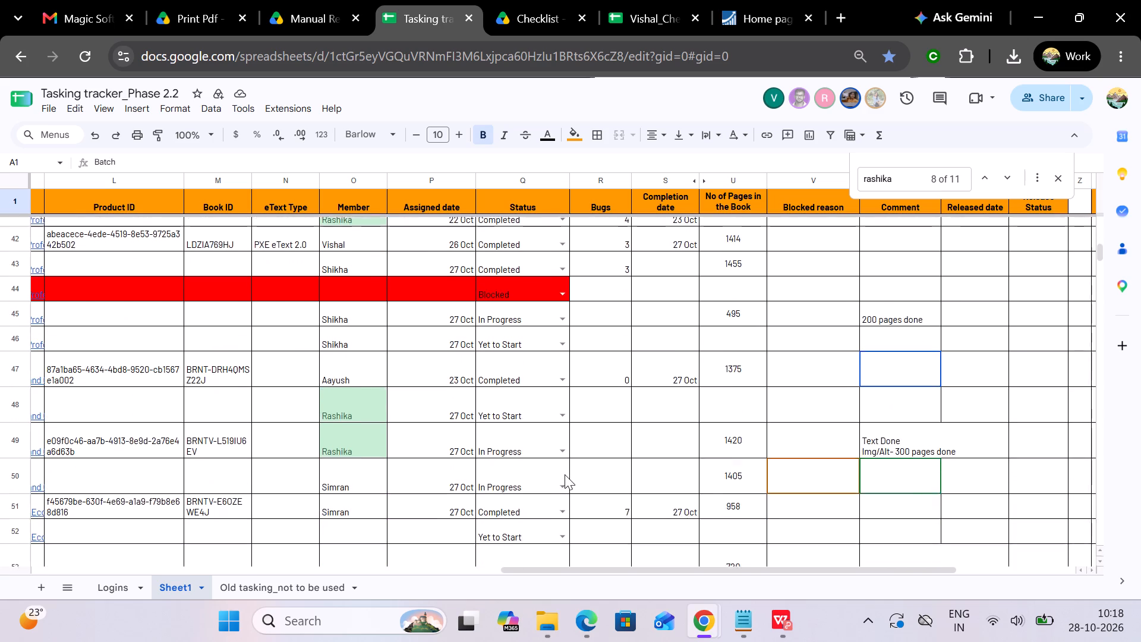
{"action": "scroll", "coordinate": [565, 474], "scroll_direction": "down", "scroll_amount": 2}
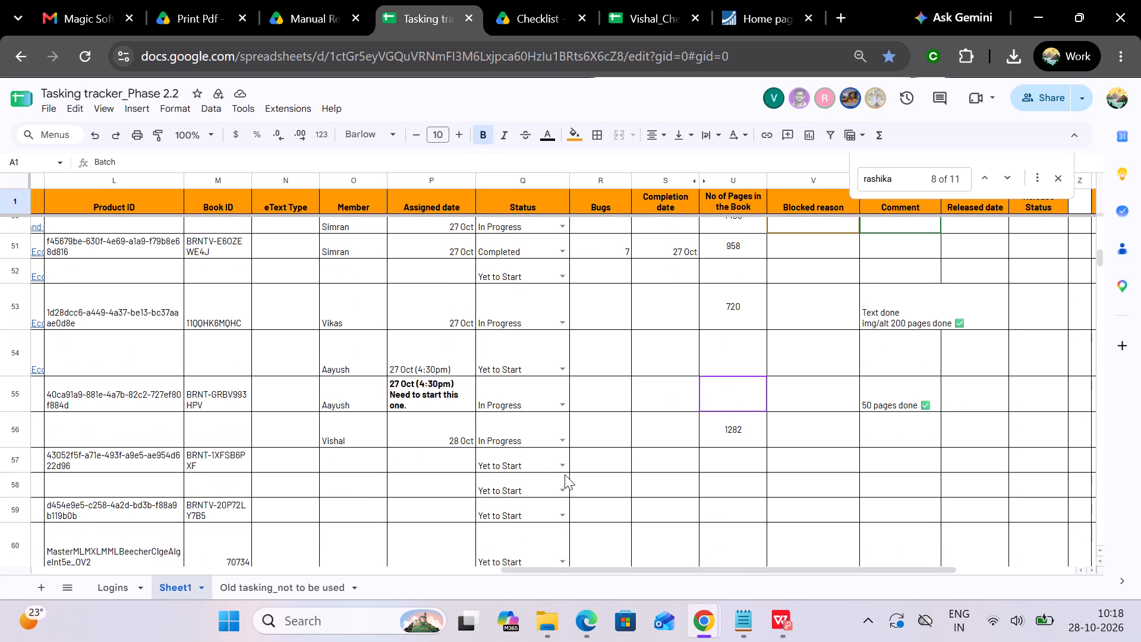
Go over the "rashika" matches again, from about row 17 down to the unassigned books around row 60.
{"action": "scroll", "coordinate": [565, 474], "scroll_direction": "up", "scroll_amount": 6}
{"action": "scroll", "coordinate": [565, 474], "scroll_direction": "down", "scroll_amount": 3}
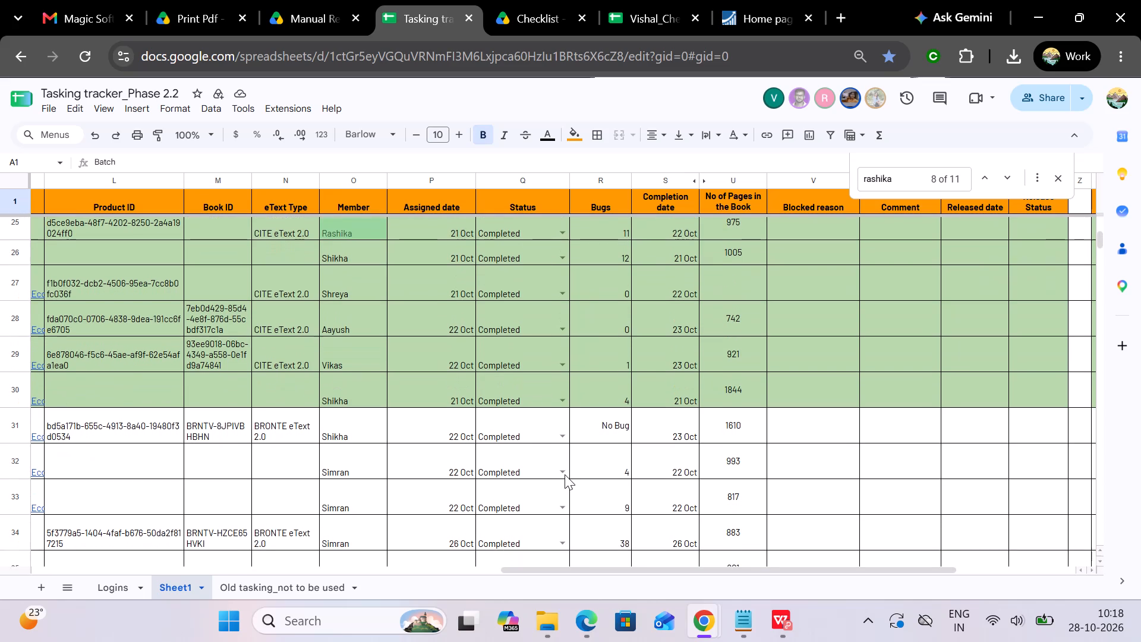
{"action": "scroll", "coordinate": [565, 474], "scroll_direction": "up", "scroll_amount": 3}
{"action": "scroll", "coordinate": [565, 474], "scroll_direction": "down", "scroll_amount": 2}
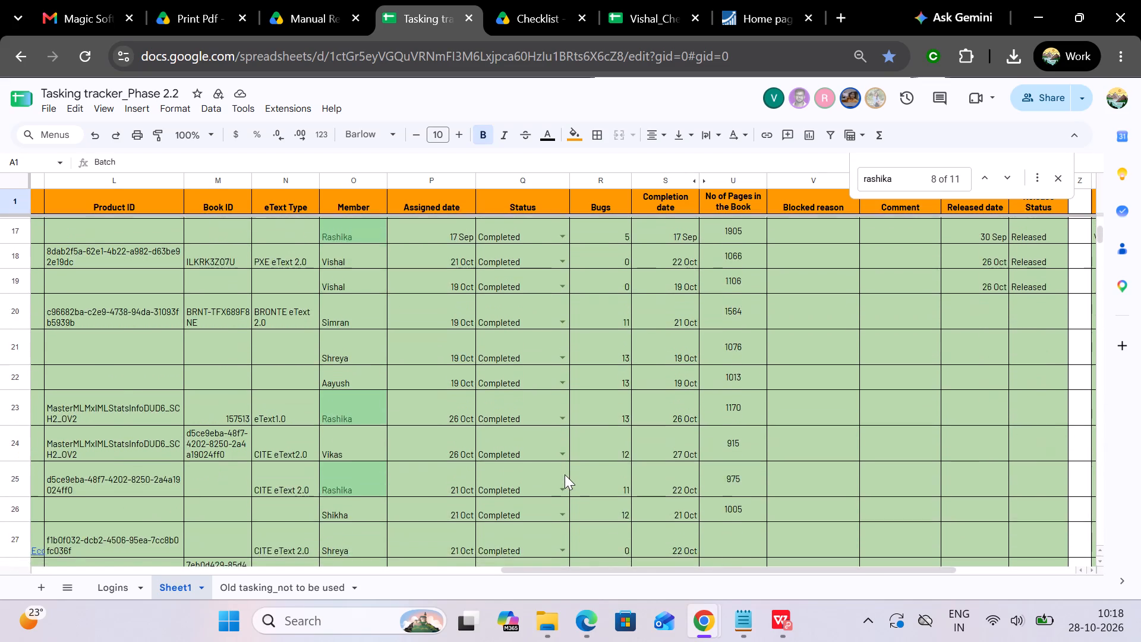
{"action": "scroll", "coordinate": [565, 474], "scroll_direction": "down", "scroll_amount": 4}
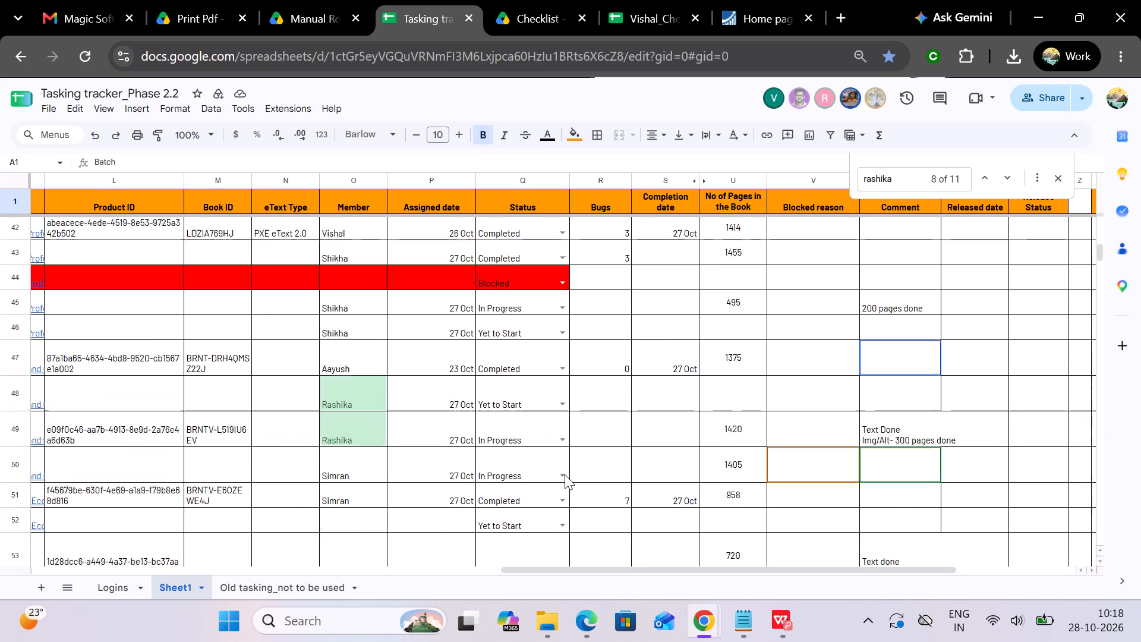
{"action": "scroll", "coordinate": [565, 474], "scroll_direction": "down", "scroll_amount": 3}
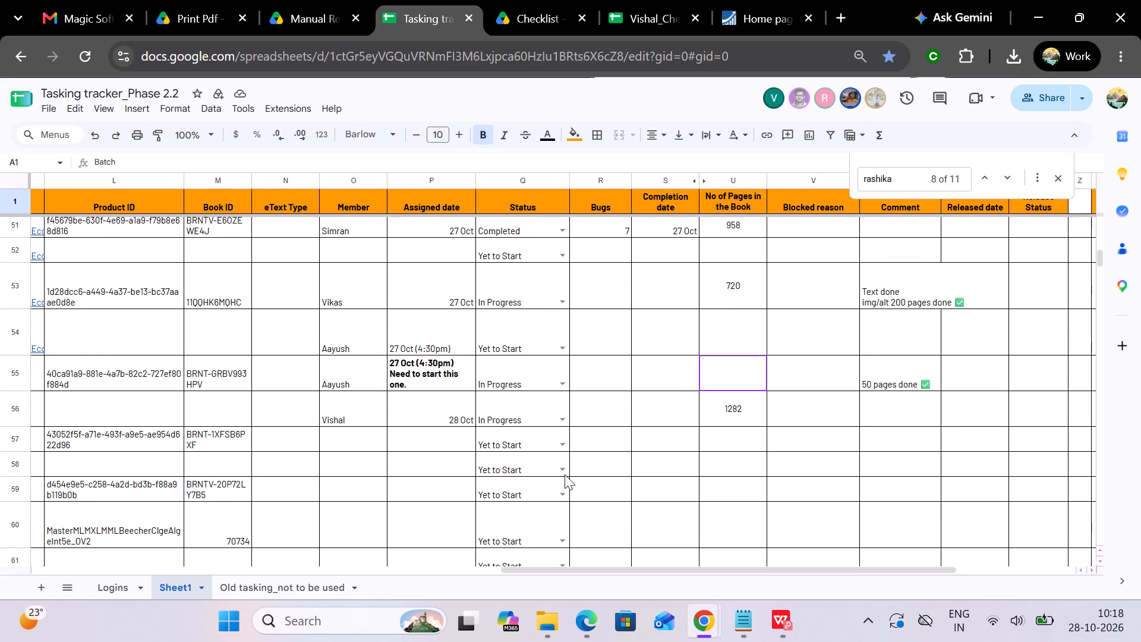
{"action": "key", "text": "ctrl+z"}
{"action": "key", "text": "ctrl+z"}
Recheck the "rashika" matches between the September rows at the sheet's top and the 27 Oct assignments around row 48.
{"action": "scroll", "coordinate": [565, 474], "scroll_direction": "up", "scroll_amount": 3}
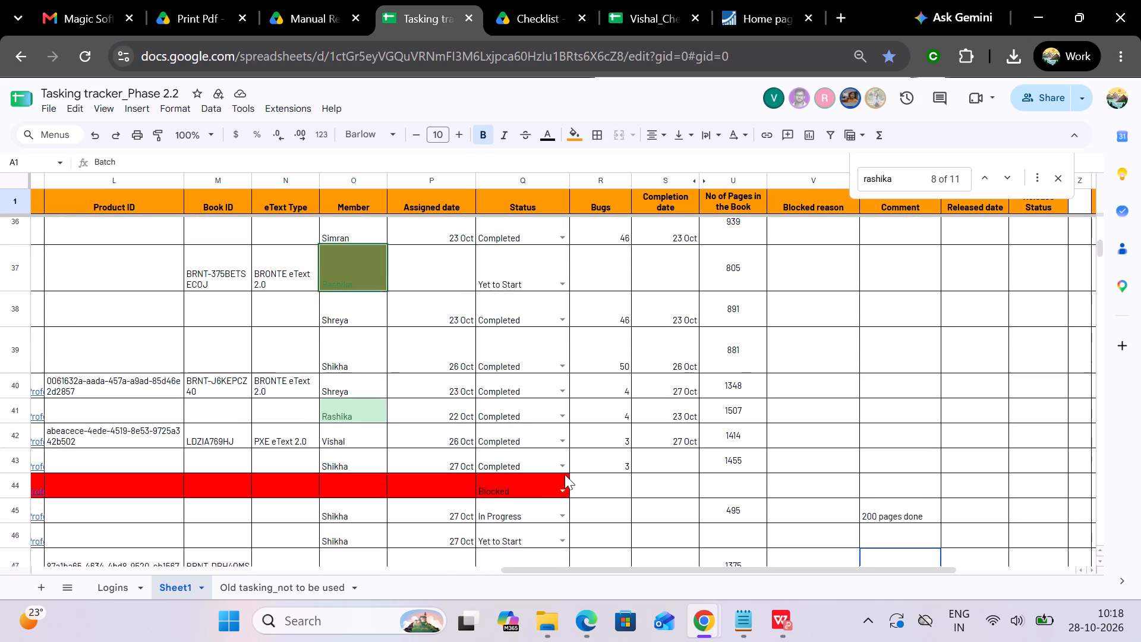
{"action": "scroll", "coordinate": [565, 474], "scroll_direction": "up", "scroll_amount": 4}
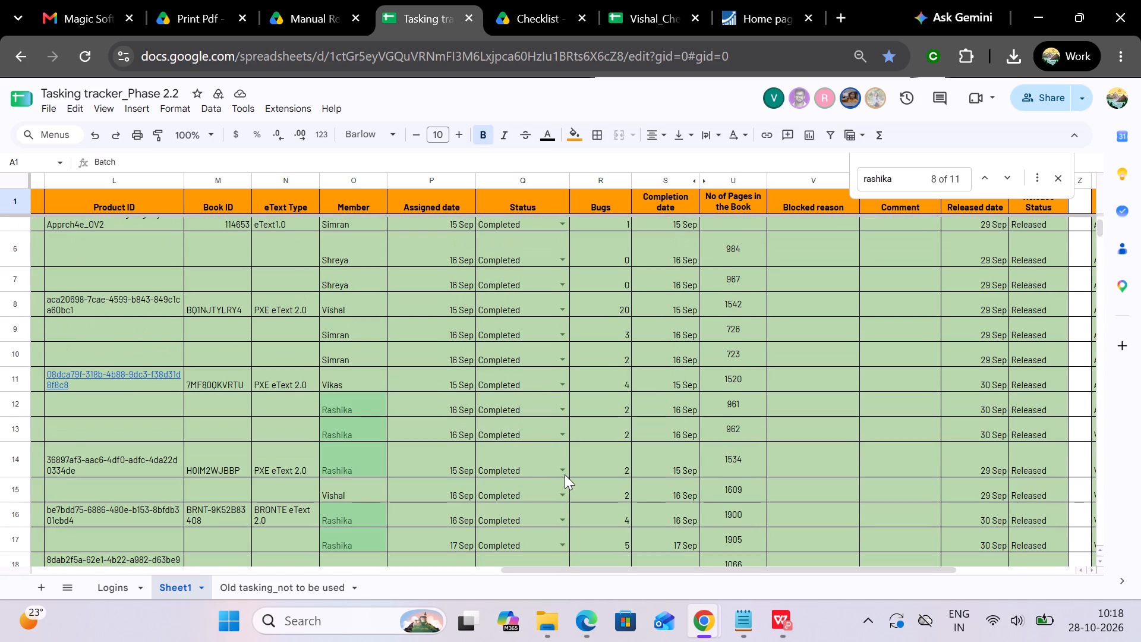
{"action": "scroll", "coordinate": [565, 474], "scroll_direction": "down", "scroll_amount": 4}
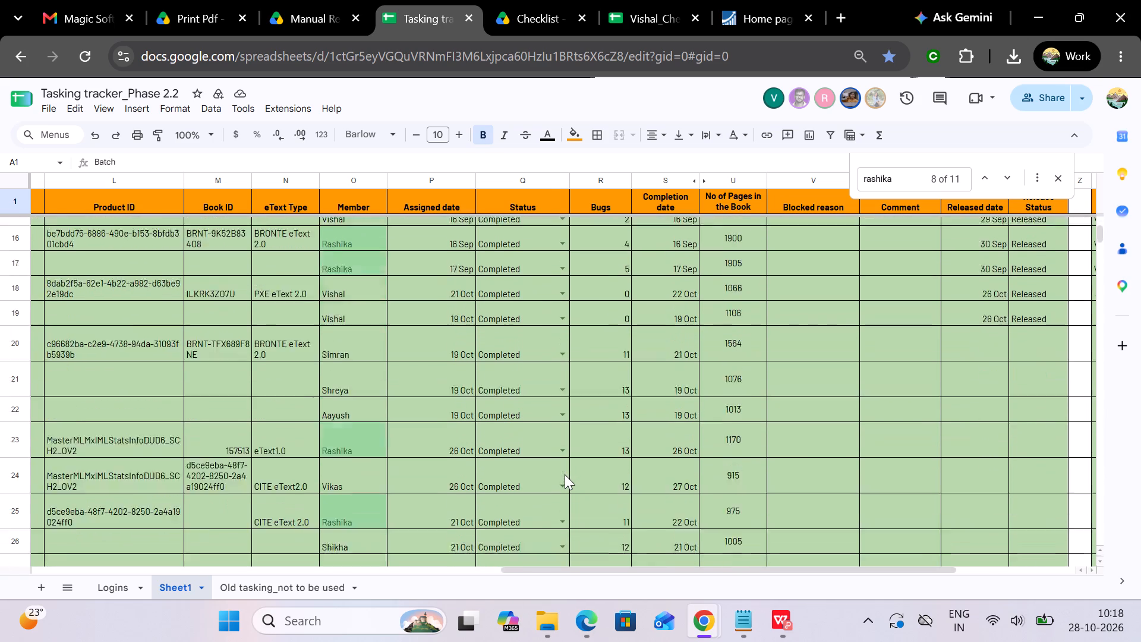
{"action": "scroll", "coordinate": [565, 474], "scroll_direction": "down", "scroll_amount": 2}
{"action": "scroll", "coordinate": [565, 474], "scroll_direction": "up", "scroll_amount": 1}
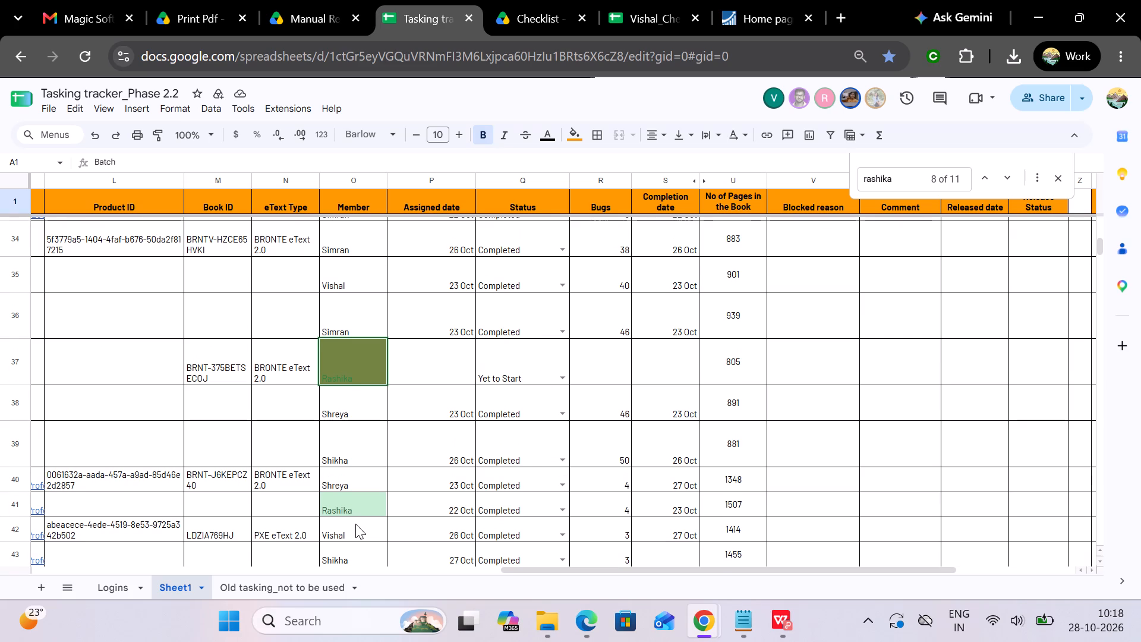
{"action": "scroll", "coordinate": [355, 524], "scroll_direction": "down", "scroll_amount": 2}
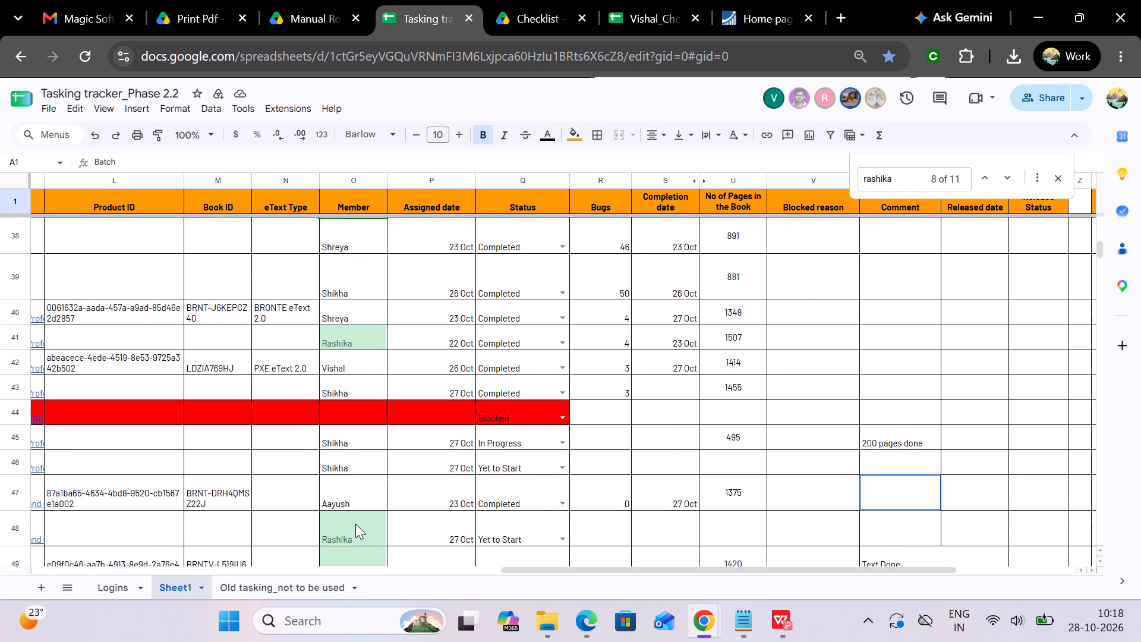
{"action": "scroll", "coordinate": [355, 524], "scroll_direction": "down", "scroll_amount": 1}
{"action": "scroll", "coordinate": [355, 524], "scroll_direction": "up", "scroll_amount": 1}
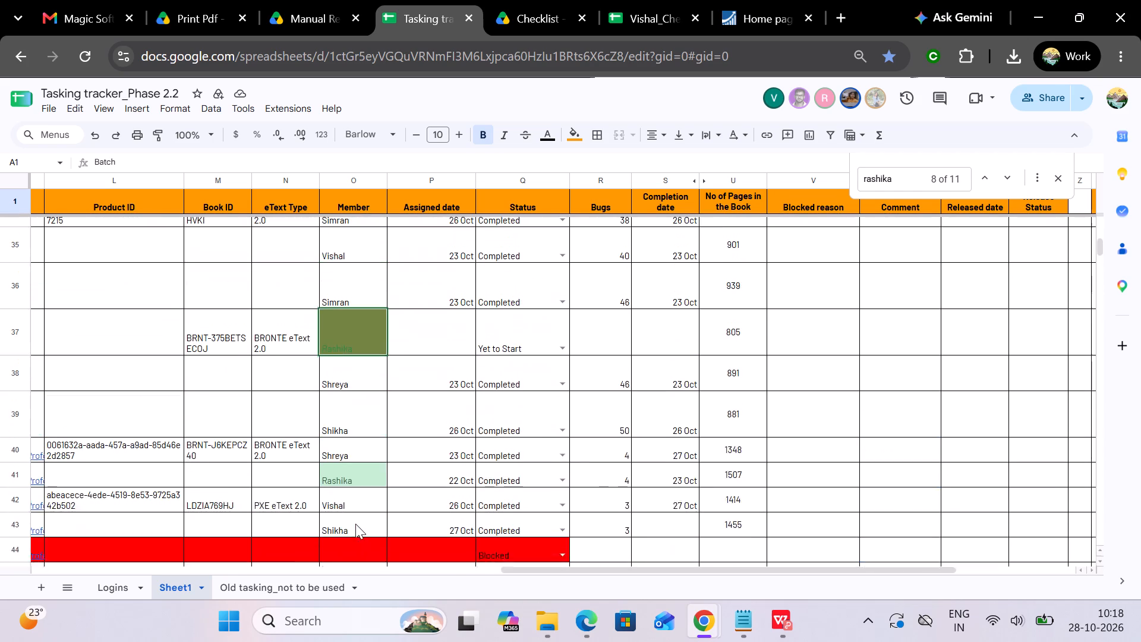
{"action": "scroll", "coordinate": [355, 524], "scroll_direction": "up", "scroll_amount": 5}
{"action": "scroll", "coordinate": [355, 524], "scroll_direction": "down", "scroll_amount": 1}
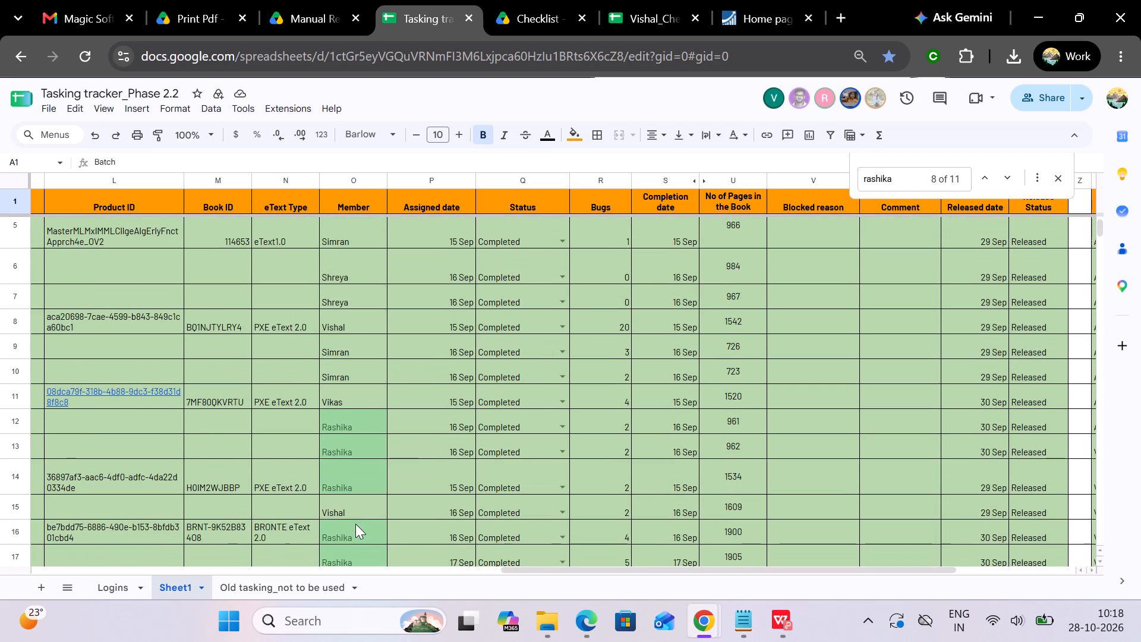
Select the row 13 Member cell and check that book's ISBN and description.
{"action": "left_click", "coordinate": [350, 454]}
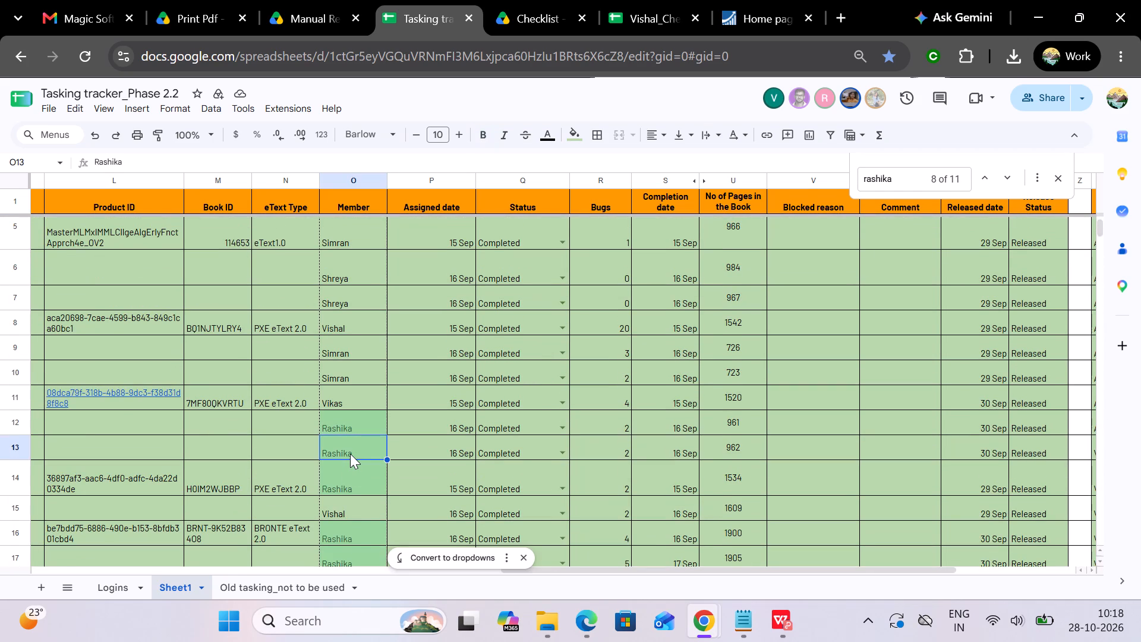
{"action": "scroll", "coordinate": [350, 454], "scroll_direction": "right", "scroll_amount": 3}
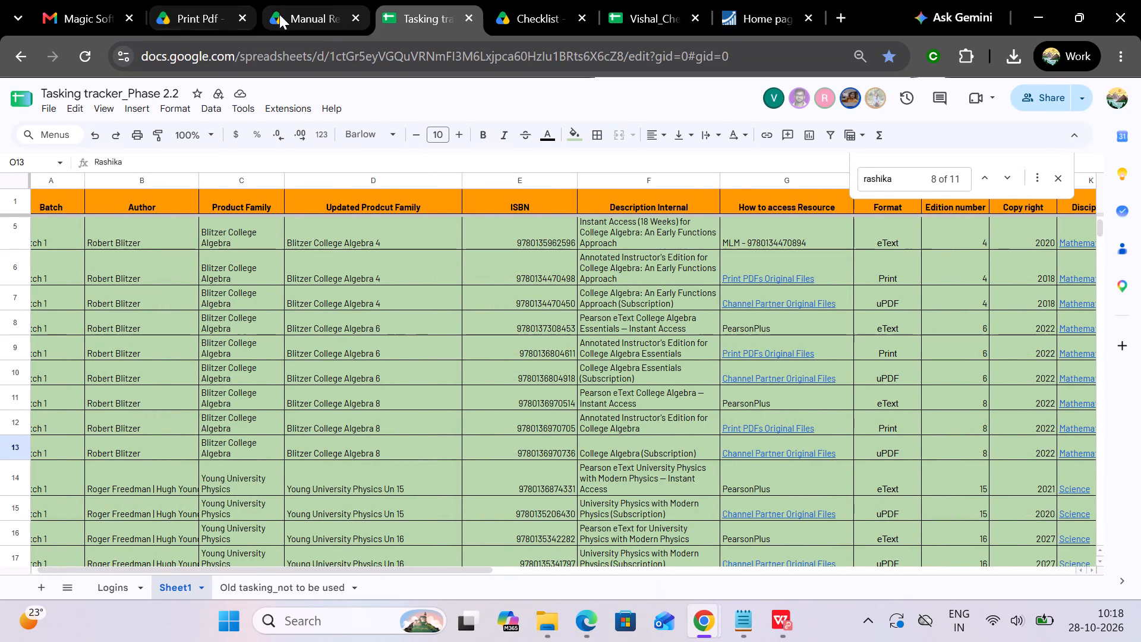
Switch to the Manual Results folder and examine its files' ISBNs, owners and modified dates through the end of the list.
{"action": "left_click", "coordinate": [281, 16]}
{"action": "scroll", "coordinate": [284, 337], "scroll_direction": "up", "scroll_amount": 4}
{"action": "scroll", "coordinate": [284, 337], "scroll_direction": "down", "scroll_amount": 1}
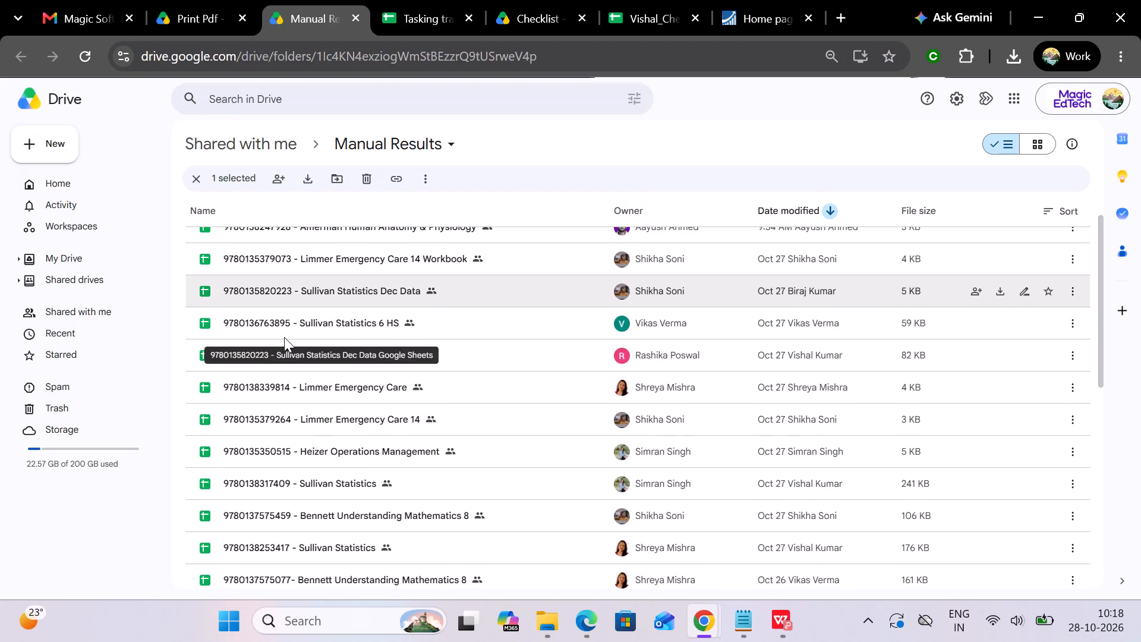
{"action": "scroll", "coordinate": [284, 337], "scroll_direction": "down", "scroll_amount": 1}
{"action": "scroll", "coordinate": [336, 411], "scroll_direction": "down", "scroll_amount": 3}
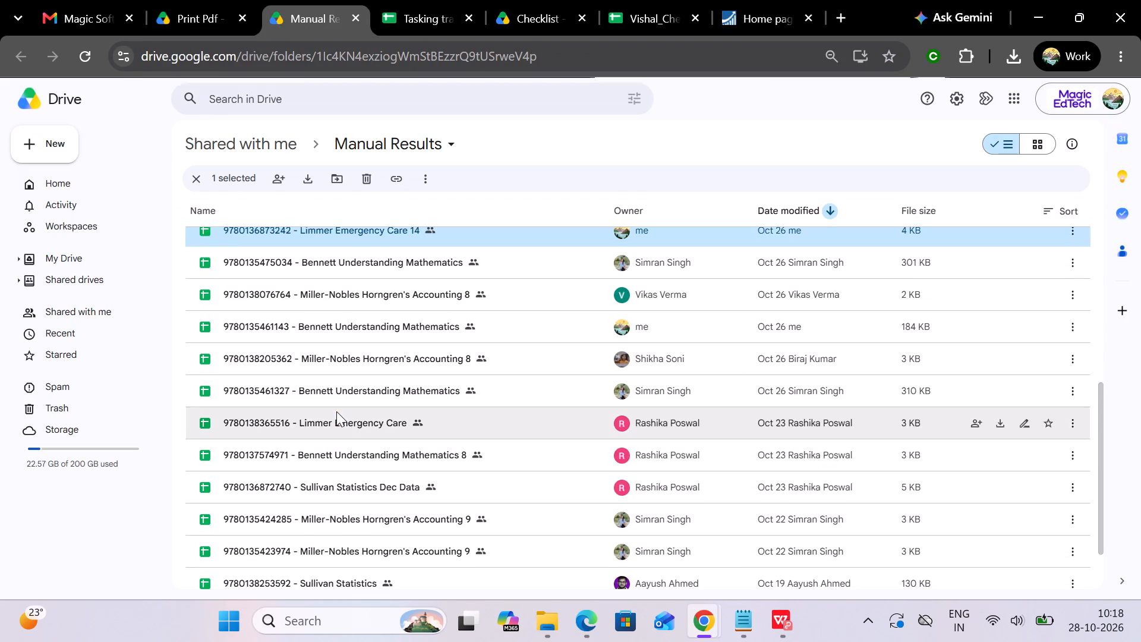
{"action": "scroll", "coordinate": [336, 411], "scroll_direction": "down", "scroll_amount": 1}
{"action": "scroll", "coordinate": [386, 496], "scroll_direction": "down", "scroll_amount": 2}
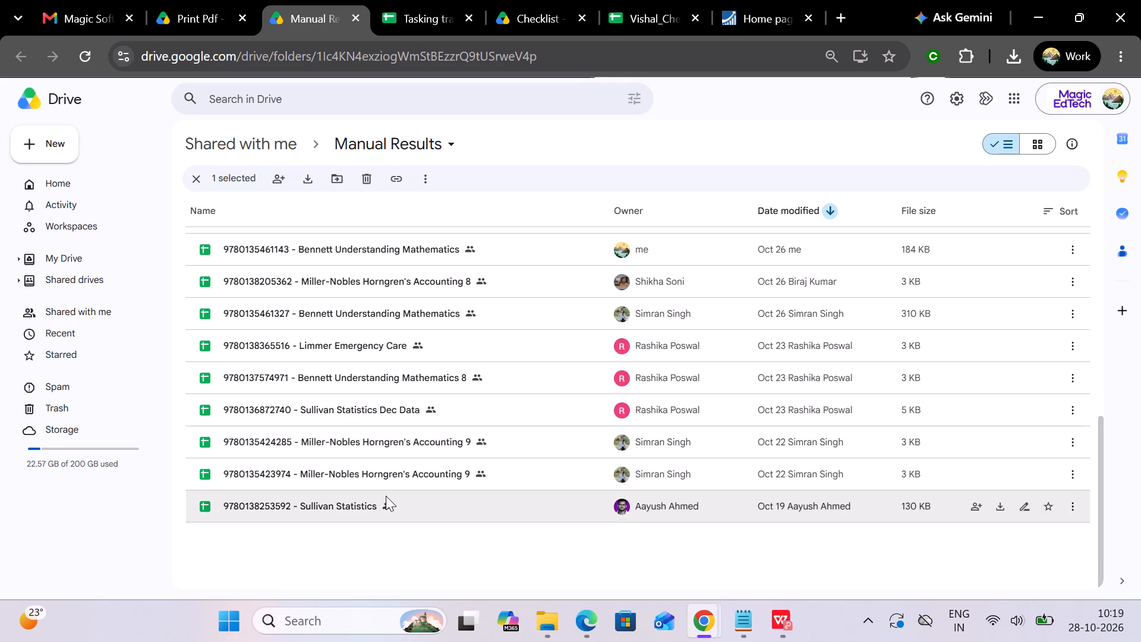
{"action": "scroll", "coordinate": [386, 496], "scroll_direction": "up", "scroll_amount": 5}
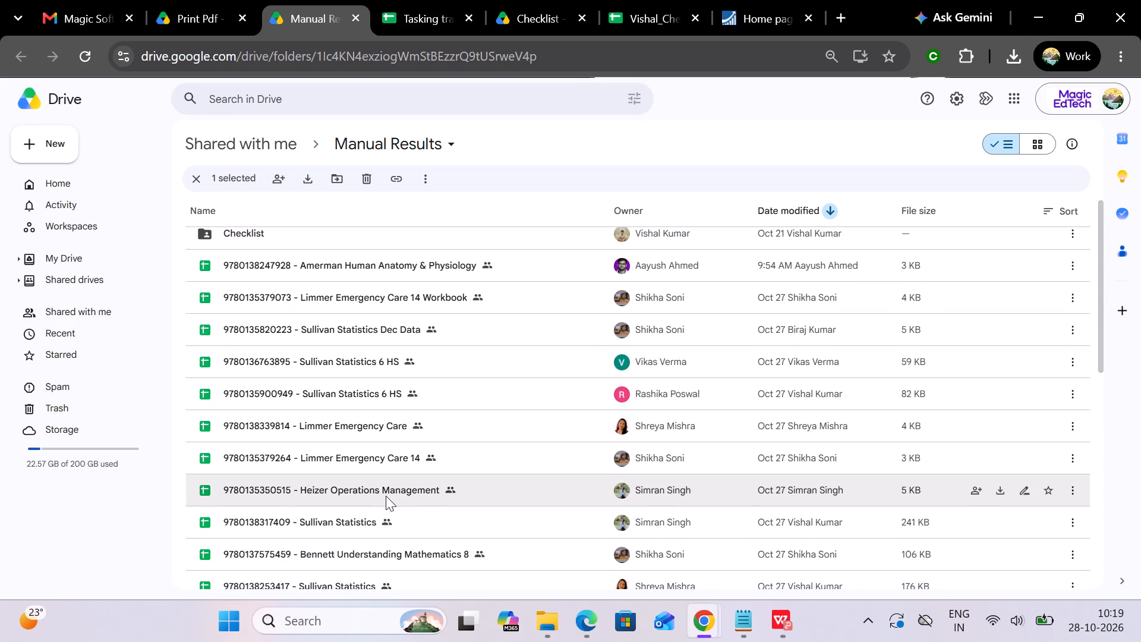
Return to the tasking tracker and compare ISBN, description and format with the Member column for rows 8 to 20.
{"action": "left_click", "coordinate": [430, 25]}
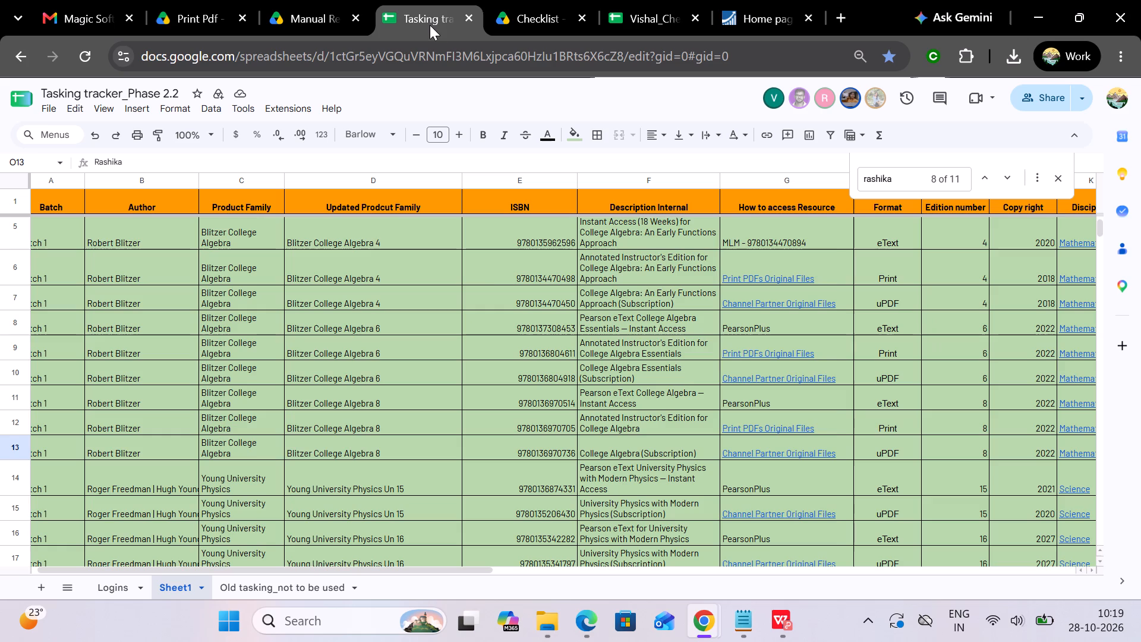
{"action": "scroll", "coordinate": [424, 382], "scroll_direction": "left", "scroll_amount": 1}
{"action": "scroll", "coordinate": [424, 382], "scroll_direction": "right", "scroll_amount": 1}
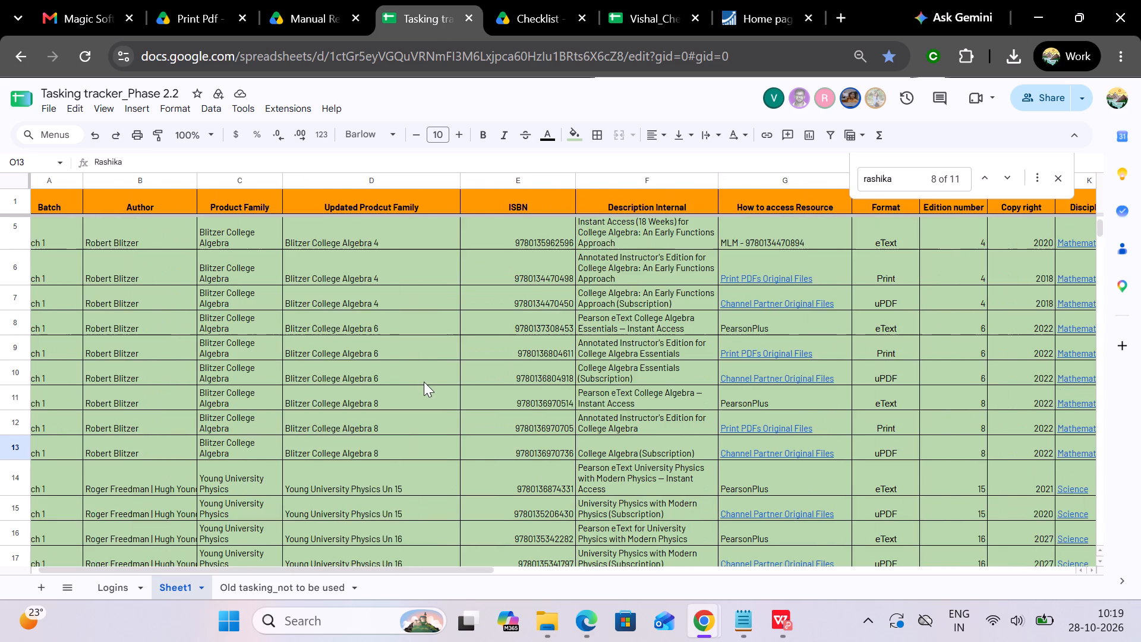
{"action": "scroll", "coordinate": [424, 382], "scroll_direction": "right", "scroll_amount": 1}
{"action": "scroll", "coordinate": [424, 382], "scroll_direction": "down", "scroll_amount": 1}
{"action": "scroll", "coordinate": [424, 382], "scroll_direction": "left", "scroll_amount": 3}
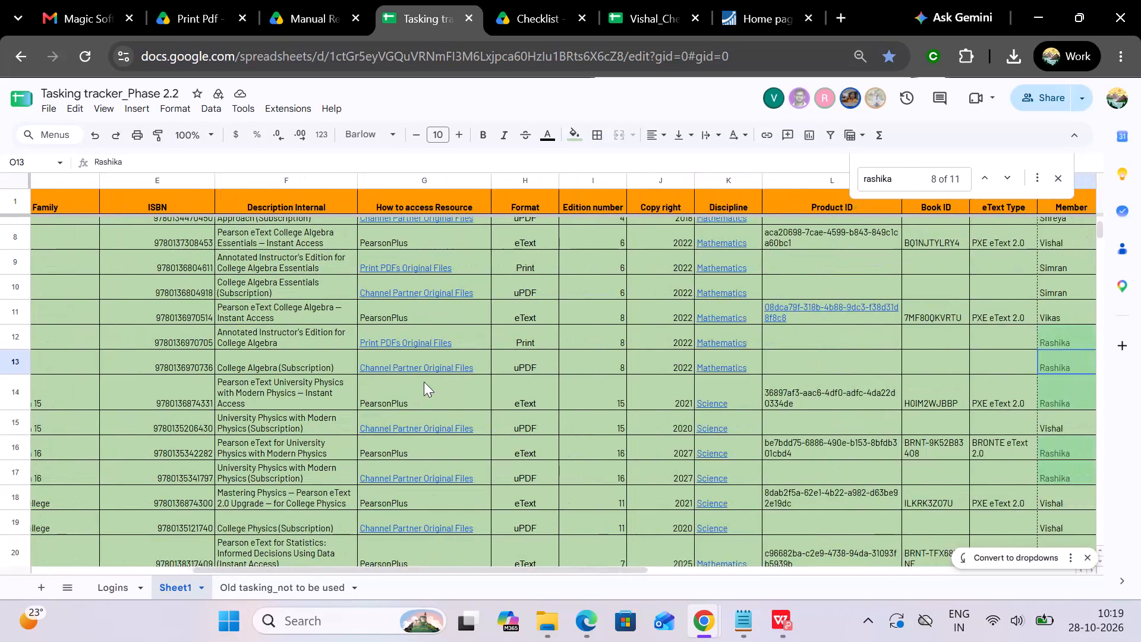
{"action": "scroll", "coordinate": [424, 382], "scroll_direction": "left", "scroll_amount": 1}
{"action": "scroll", "coordinate": [432, 436], "scroll_direction": "right", "scroll_amount": 2}
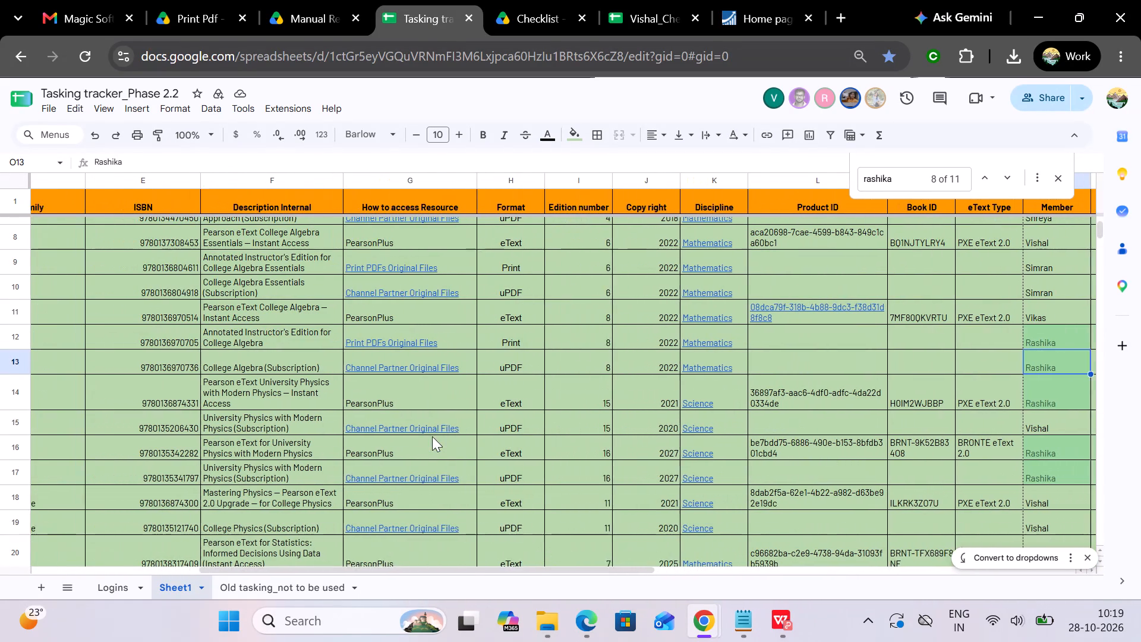
Review the Member, Assigned date, Status, Bugs and Completion date columns for rows 8 to 34.
{"action": "scroll", "coordinate": [421, 442], "scroll_direction": "left", "scroll_amount": 1}
{"action": "scroll", "coordinate": [328, 484], "scroll_direction": "right", "scroll_amount": 1}
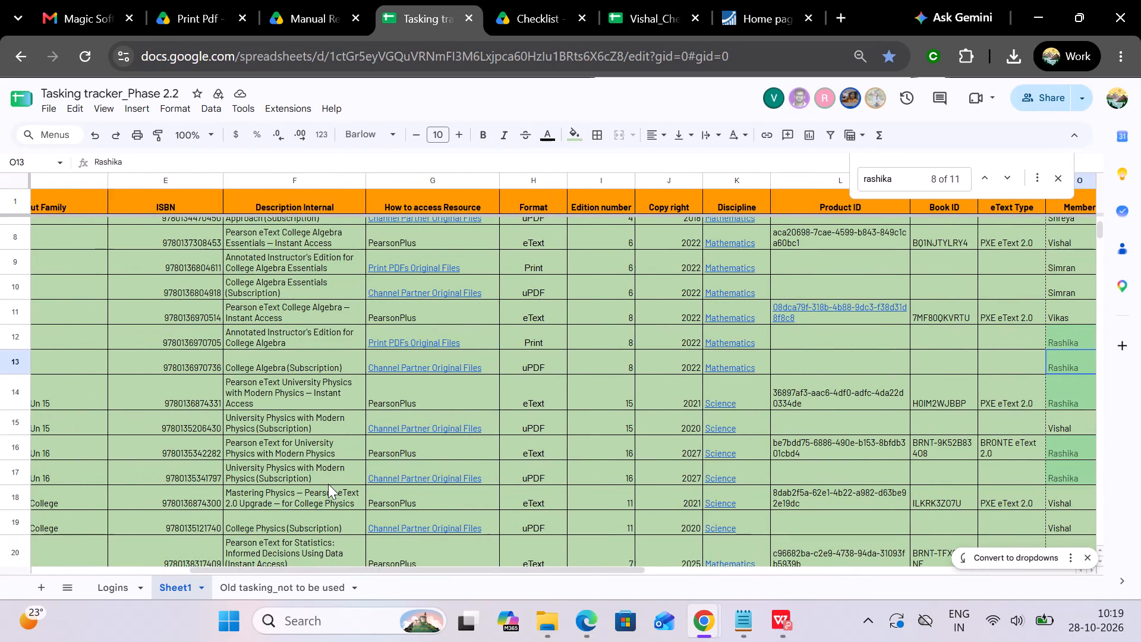
{"action": "scroll", "coordinate": [328, 484], "scroll_direction": "right", "scroll_amount": 2}
{"action": "scroll", "coordinate": [328, 484], "scroll_direction": "left", "scroll_amount": 3}
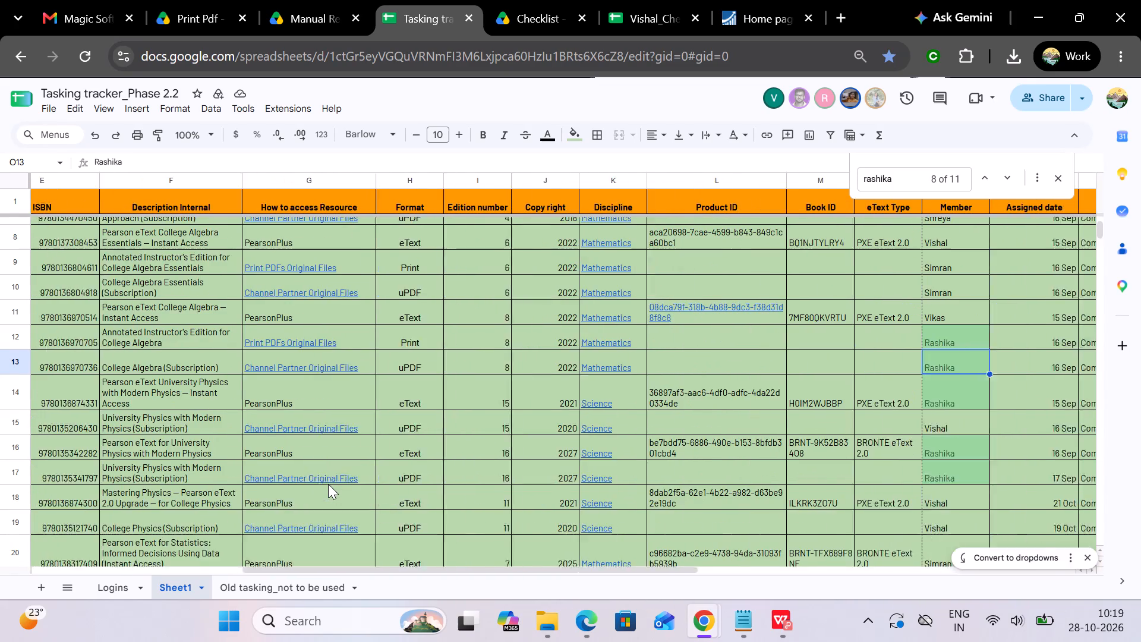
{"action": "scroll", "coordinate": [328, 484], "scroll_direction": "left", "scroll_amount": 2}
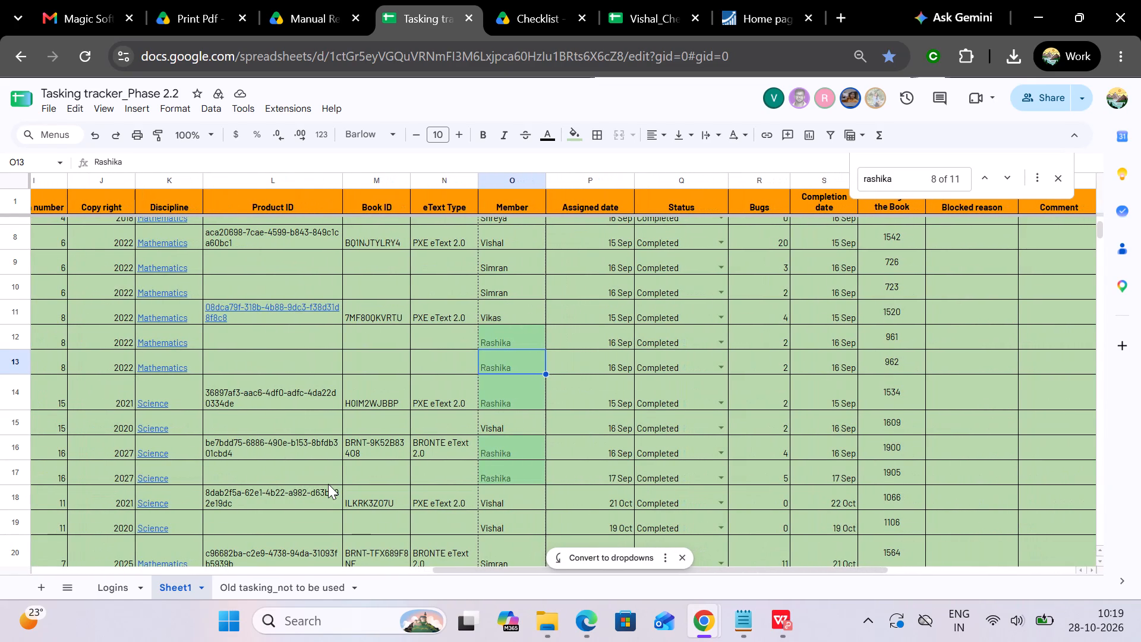
{"action": "scroll", "coordinate": [328, 484], "scroll_direction": "down", "scroll_amount": 1}
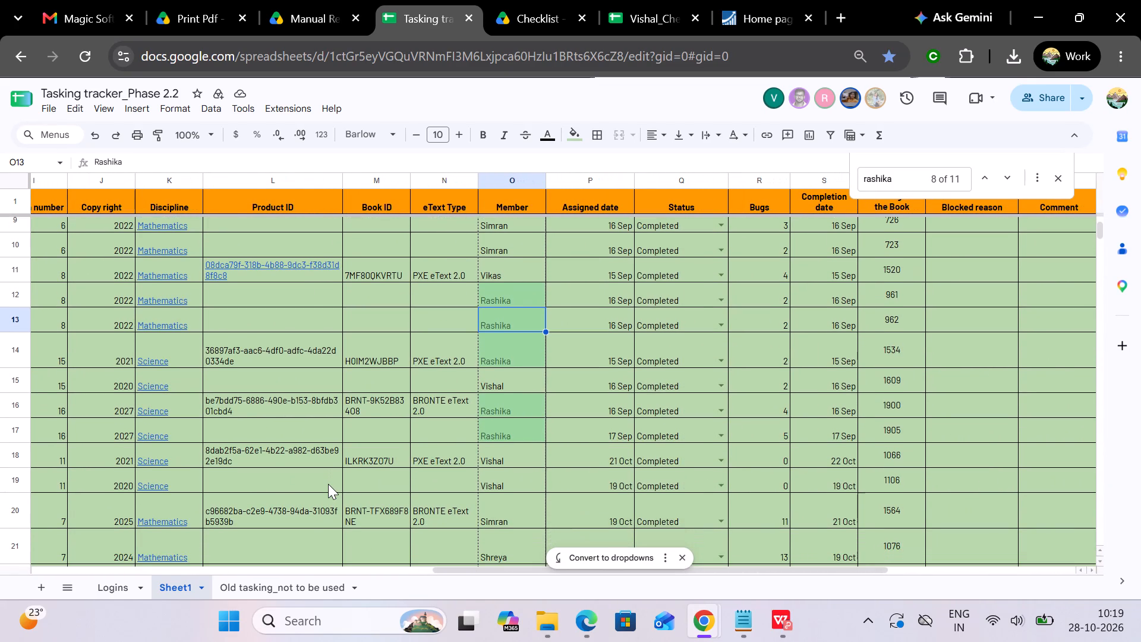
{"action": "scroll", "coordinate": [328, 484], "scroll_direction": "down", "scroll_amount": 3}
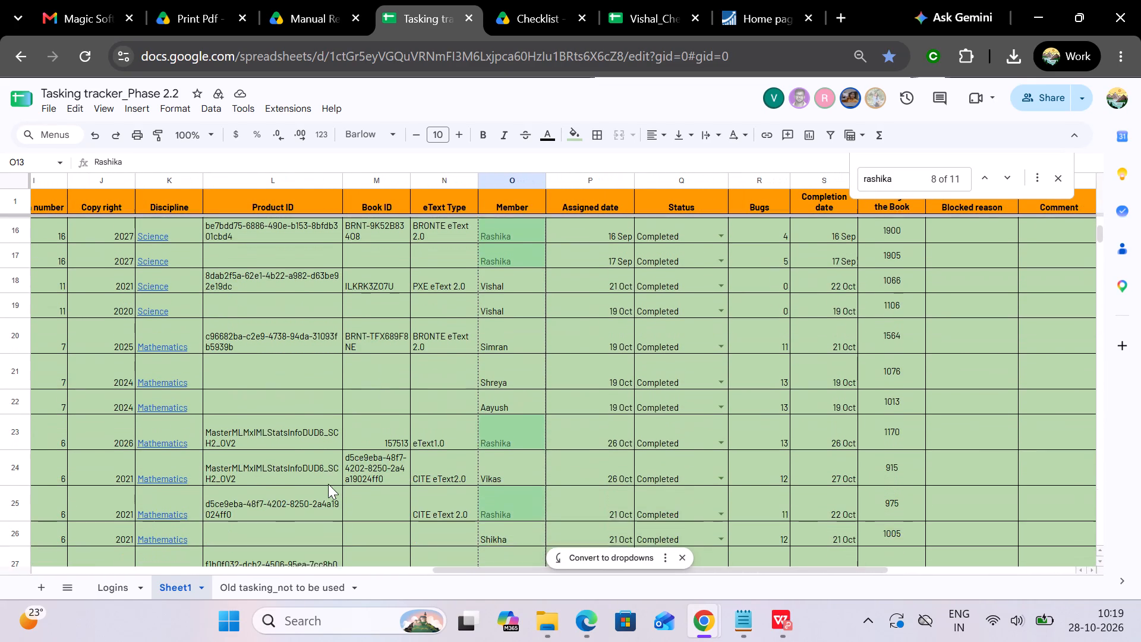
{"action": "scroll", "coordinate": [328, 484], "scroll_direction": "down", "scroll_amount": 4}
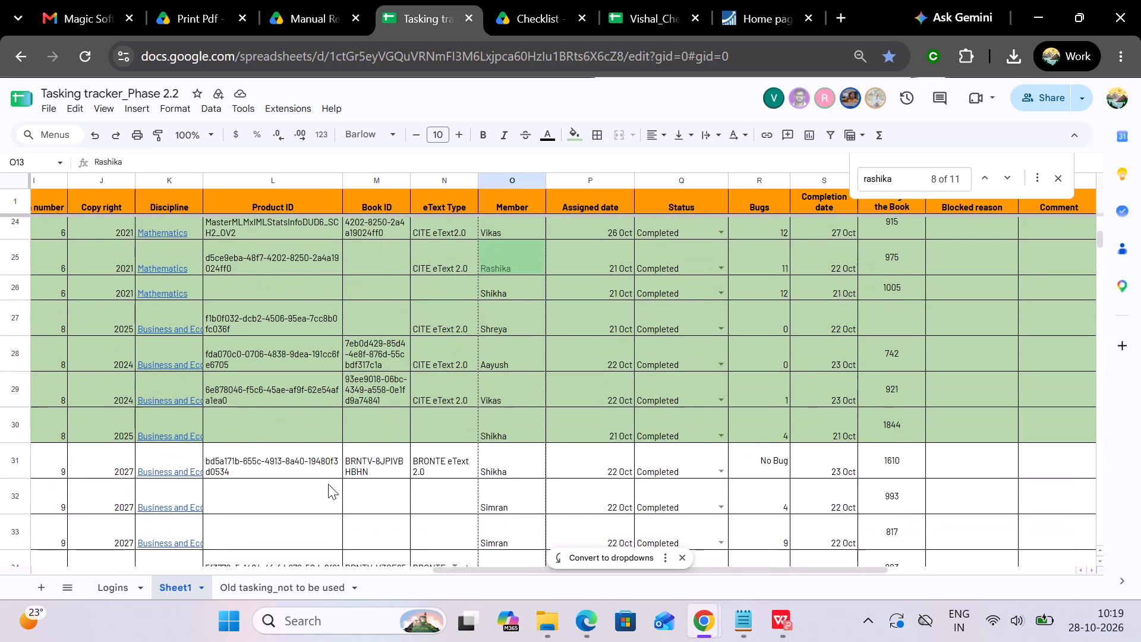
{"action": "scroll", "coordinate": [328, 484], "scroll_direction": "down", "scroll_amount": 2}
{"action": "scroll", "coordinate": [328, 484], "scroll_direction": "up", "scroll_amount": 1}
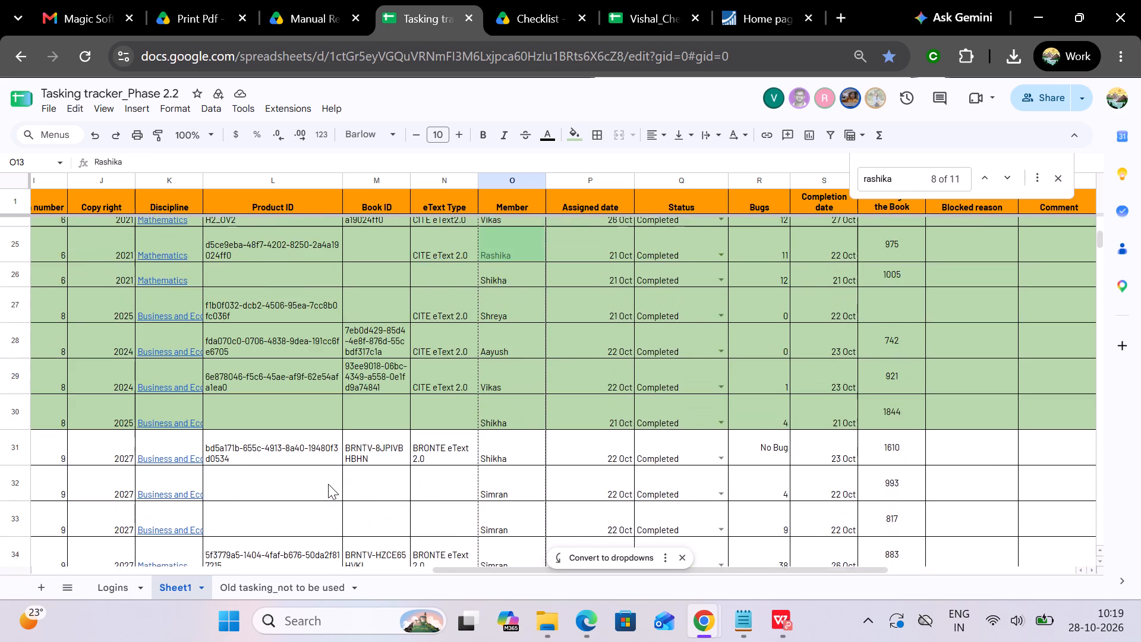
{"action": "scroll", "coordinate": [328, 484], "scroll_direction": "up", "scroll_amount": 2}
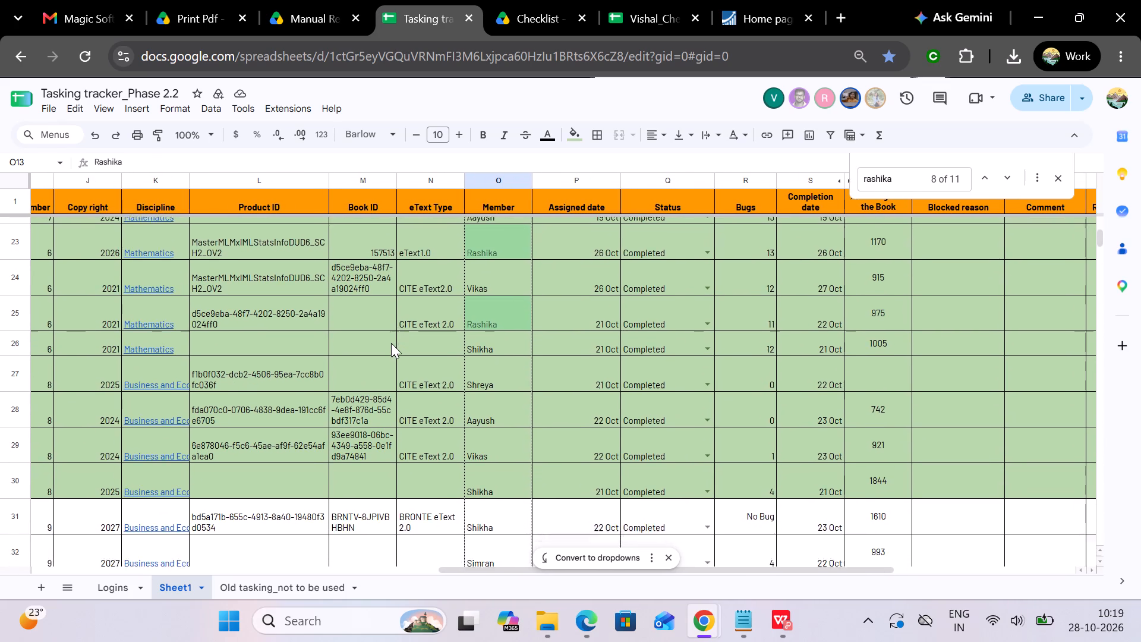
Examine the assignments in rows 30 to 44 and check the row 41 book's ISBN, description and format.
{"action": "scroll", "coordinate": [391, 343], "scroll_direction": "down", "scroll_amount": 3}
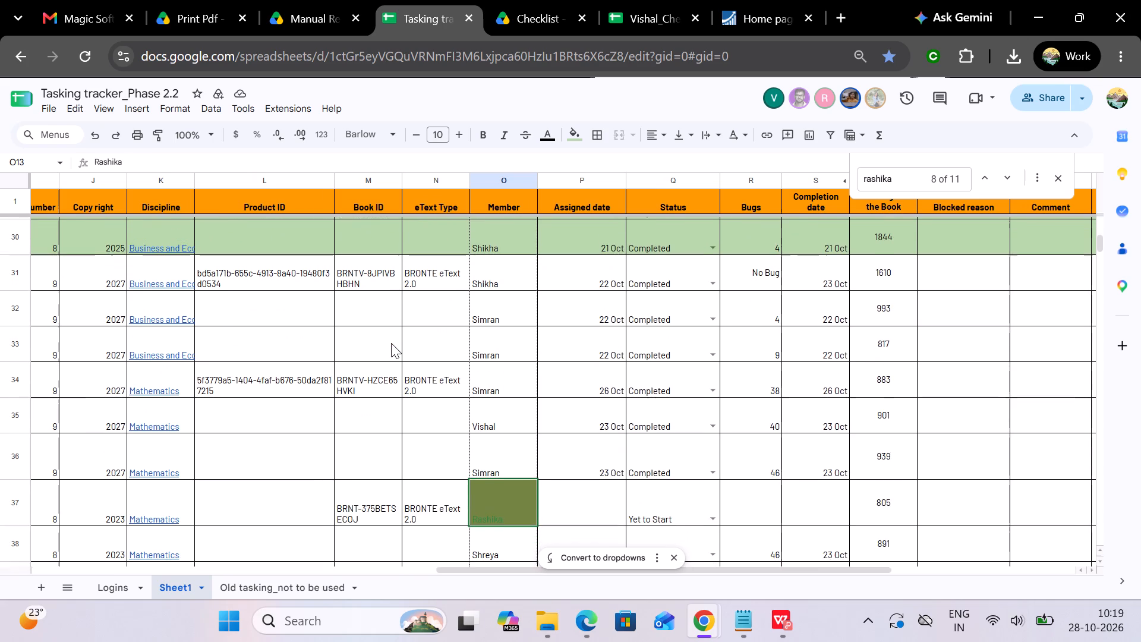
{"action": "scroll", "coordinate": [391, 343], "scroll_direction": "down", "scroll_amount": 1}
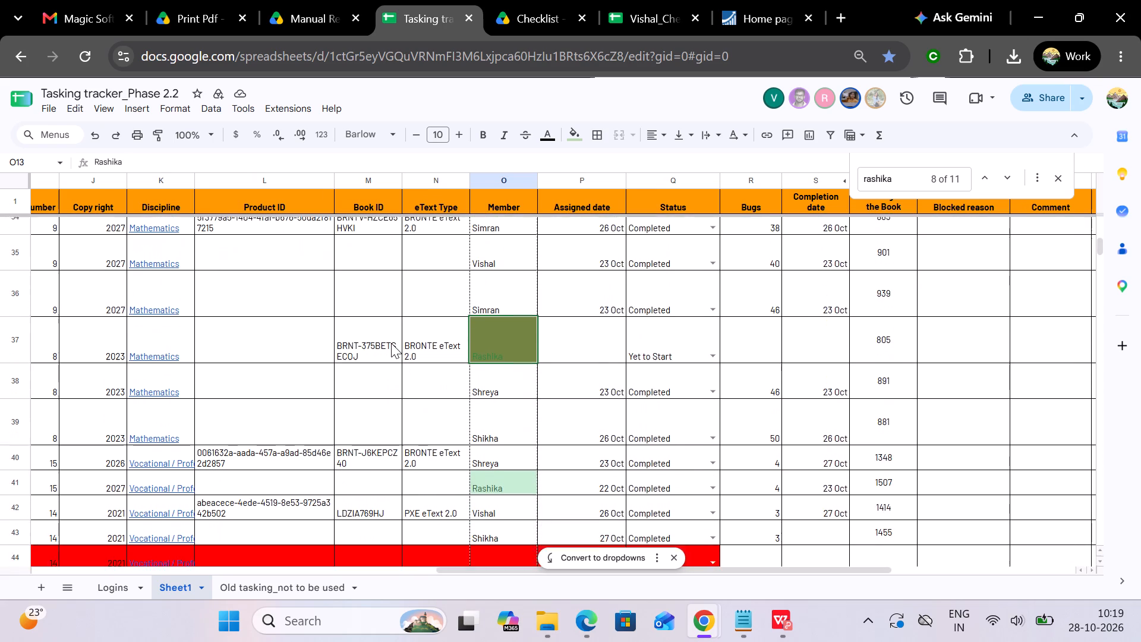
{"action": "scroll", "coordinate": [391, 343], "scroll_direction": "down", "scroll_amount": 1}
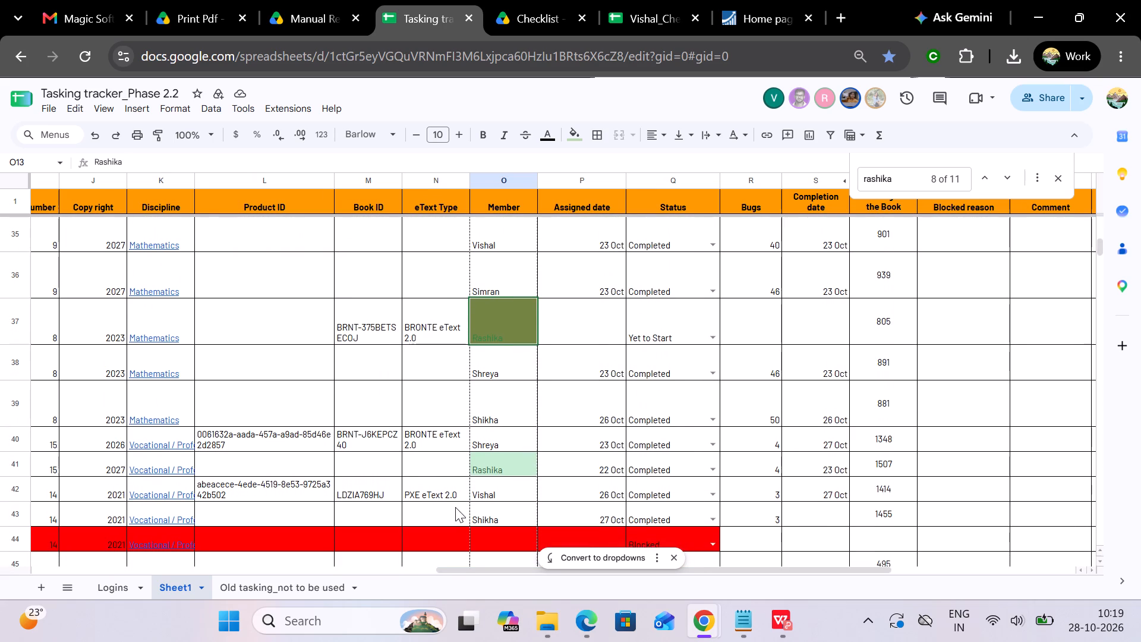
{"action": "left_click", "coordinate": [431, 450]}
{"action": "left_click", "coordinate": [431, 461]}
{"action": "scroll", "coordinate": [431, 461], "scroll_direction": "right", "scroll_amount": 2}
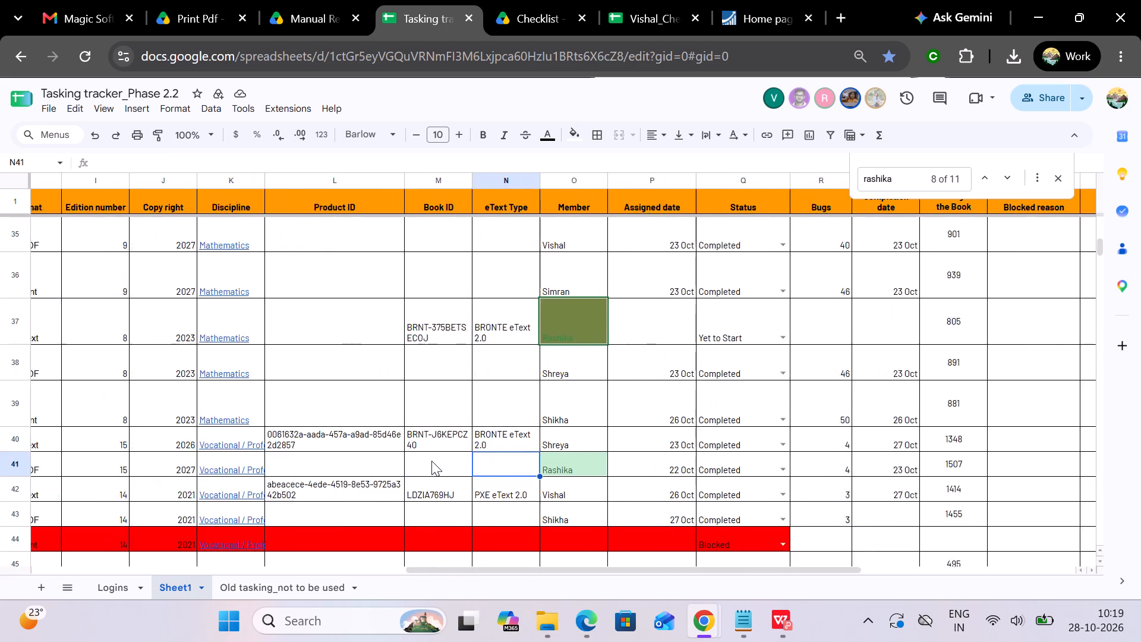
{"action": "scroll", "coordinate": [431, 461], "scroll_direction": "right", "scroll_amount": 1}
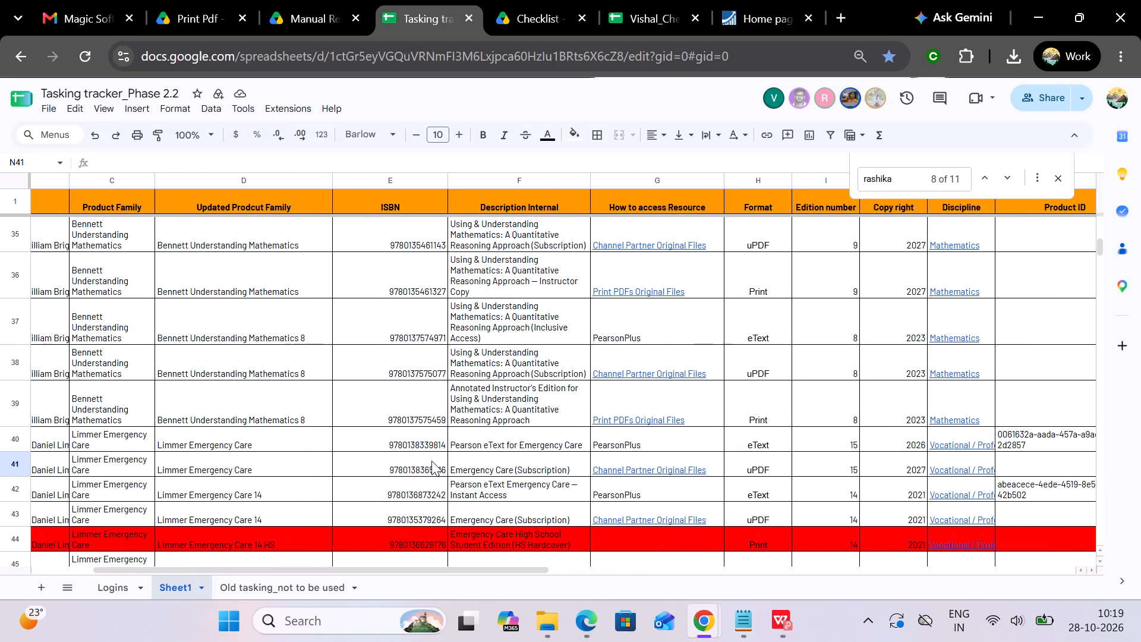
{"action": "key", "text": "alt+Tab"}
{"action": "key", "text": "alt+Tab"}
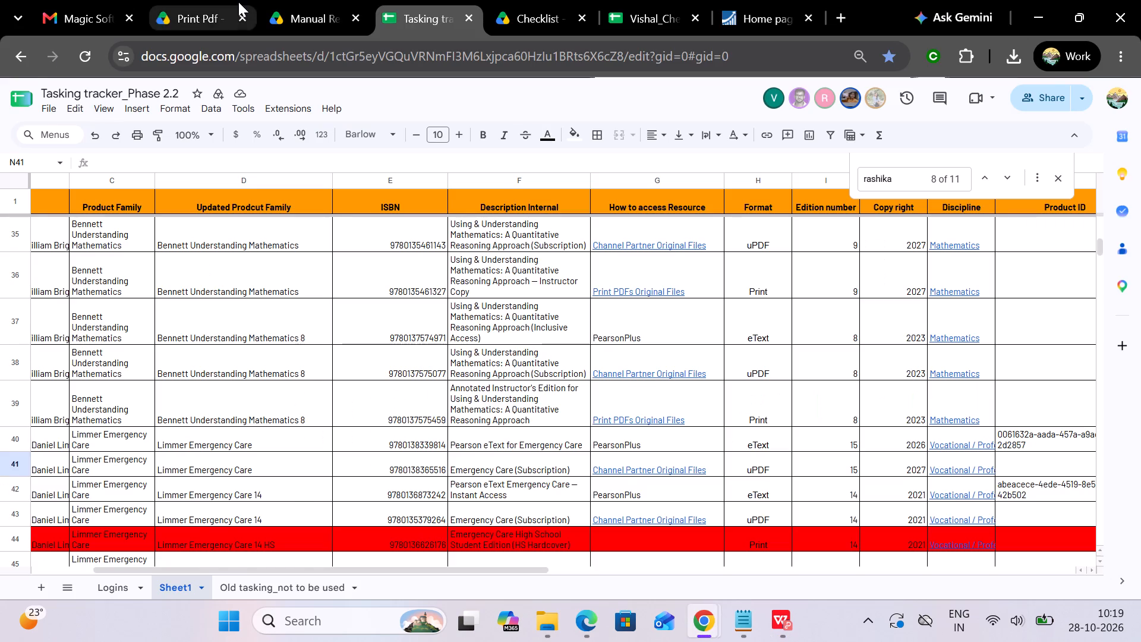
{"action": "left_click", "coordinate": [238, 2]}
{"action": "left_click", "coordinate": [318, 11]}
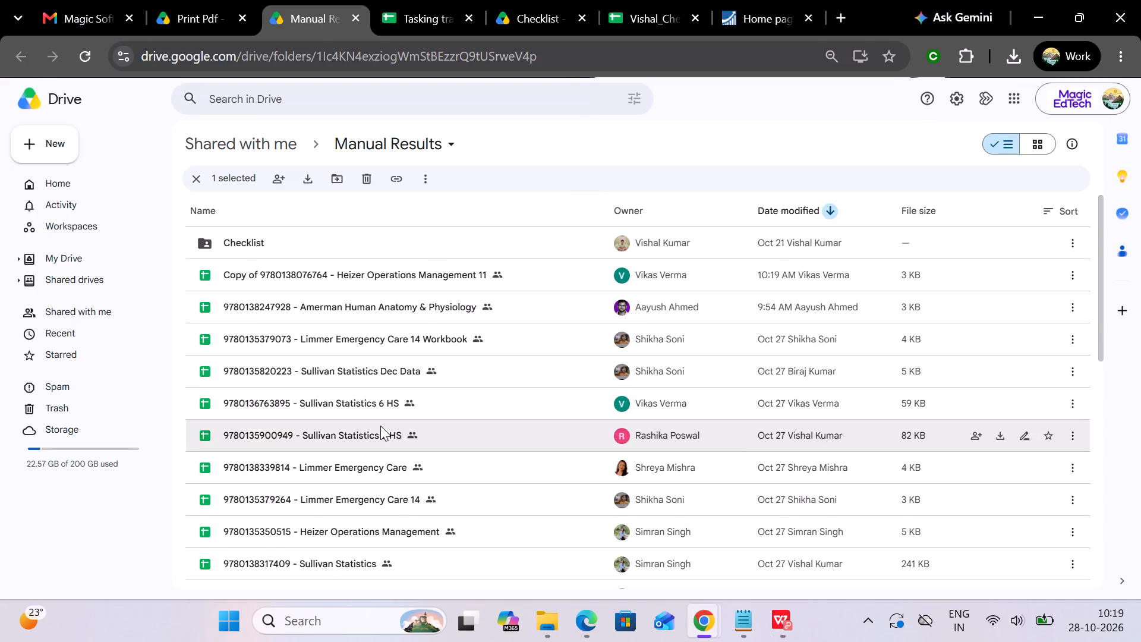
{"action": "scroll", "coordinate": [380, 426], "scroll_direction": "down", "scroll_amount": 5}
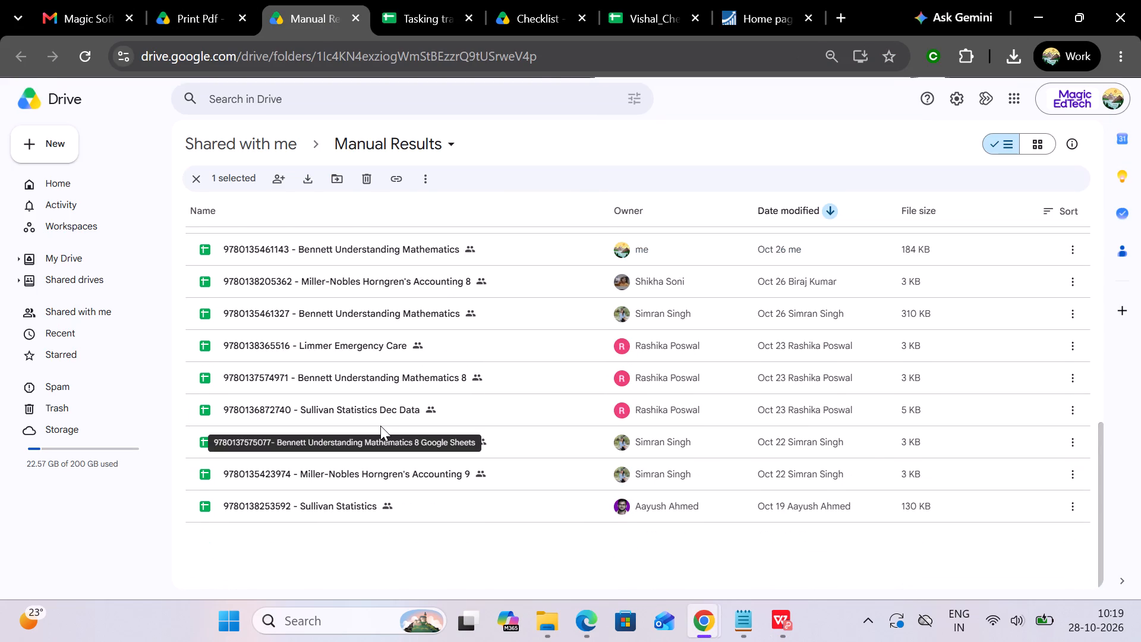
{"action": "left_click", "coordinate": [443, 360]}
{"action": "key", "text": "ctrl+c"}
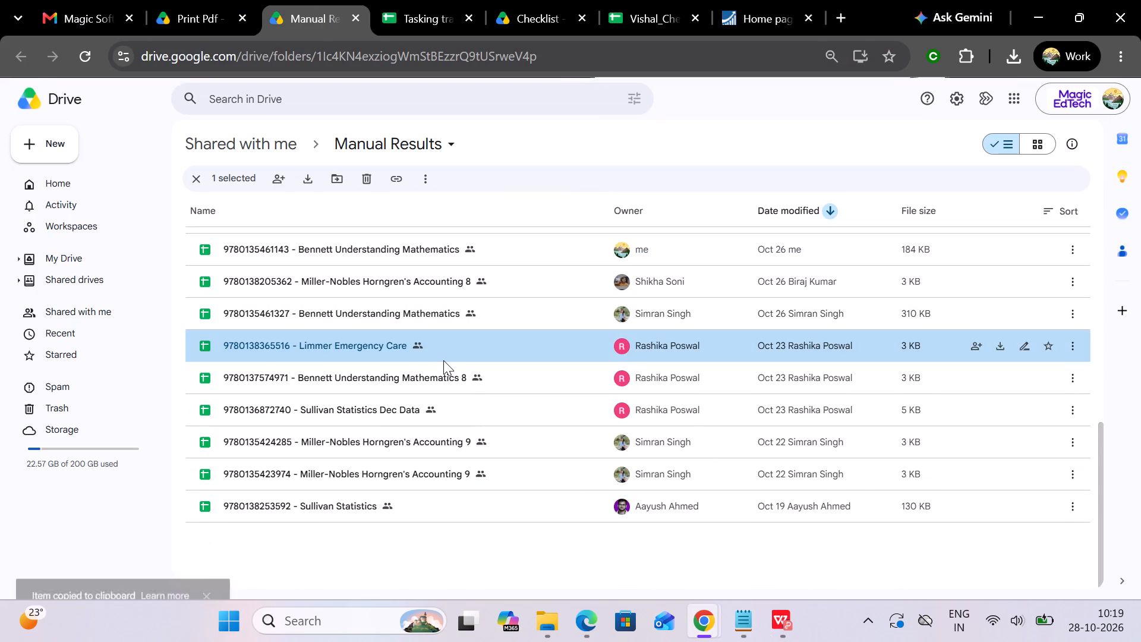
{"action": "left_click", "coordinate": [443, 531]}
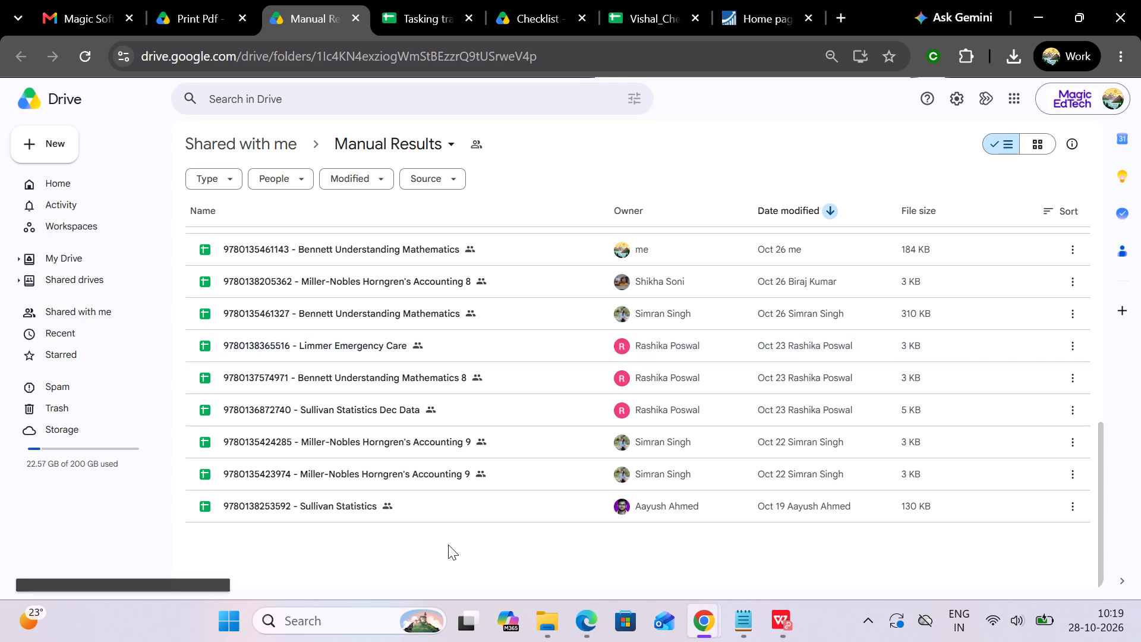
{"action": "key", "text": "ctrl+f"}
{"action": "key", "text": "ctrl+v"}
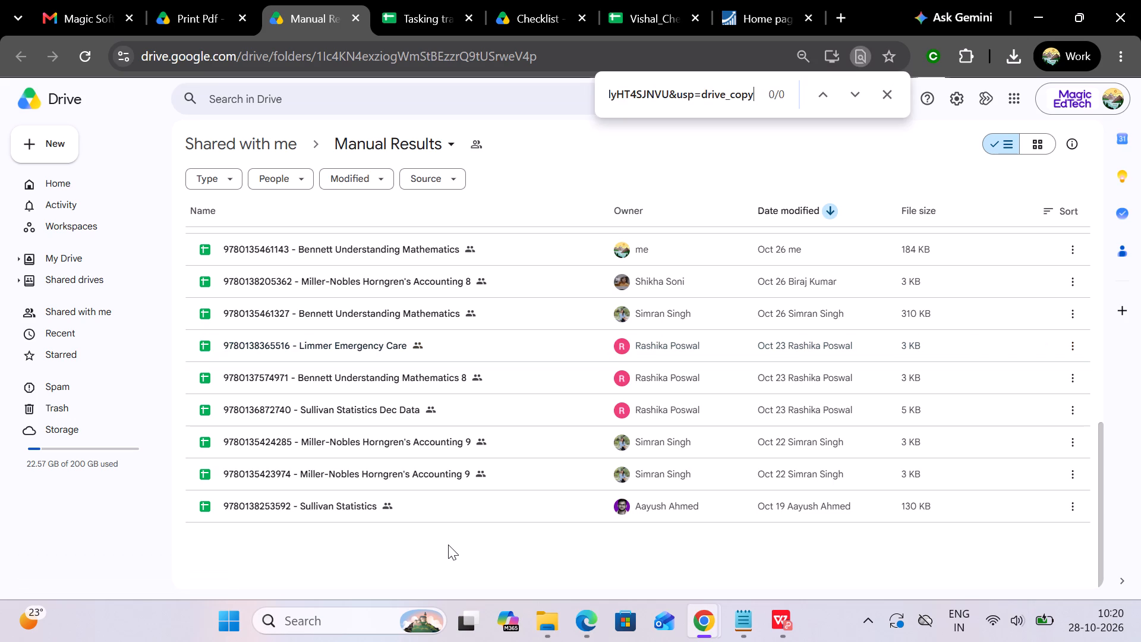
{"action": "left_click", "coordinate": [891, 95]}
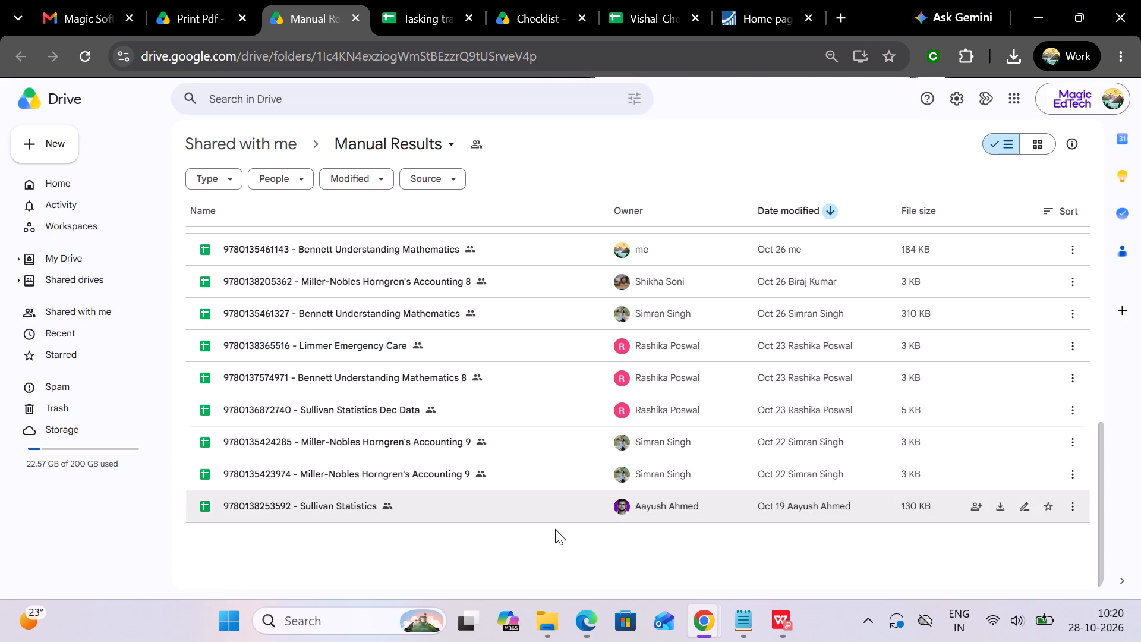
{"action": "left_click", "coordinate": [490, 564]}
{"action": "key", "text": "ctrl+v"}
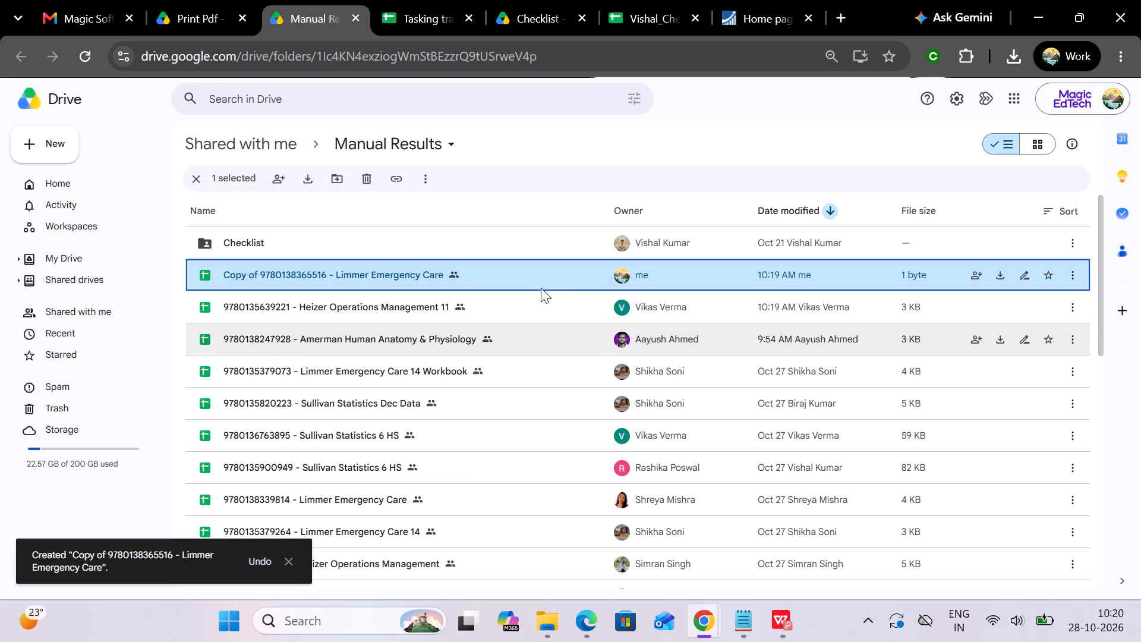
Open the new Limmer Emergency Care copy for renaming and clear its existing name.
{"action": "right_click", "coordinate": [535, 281]}
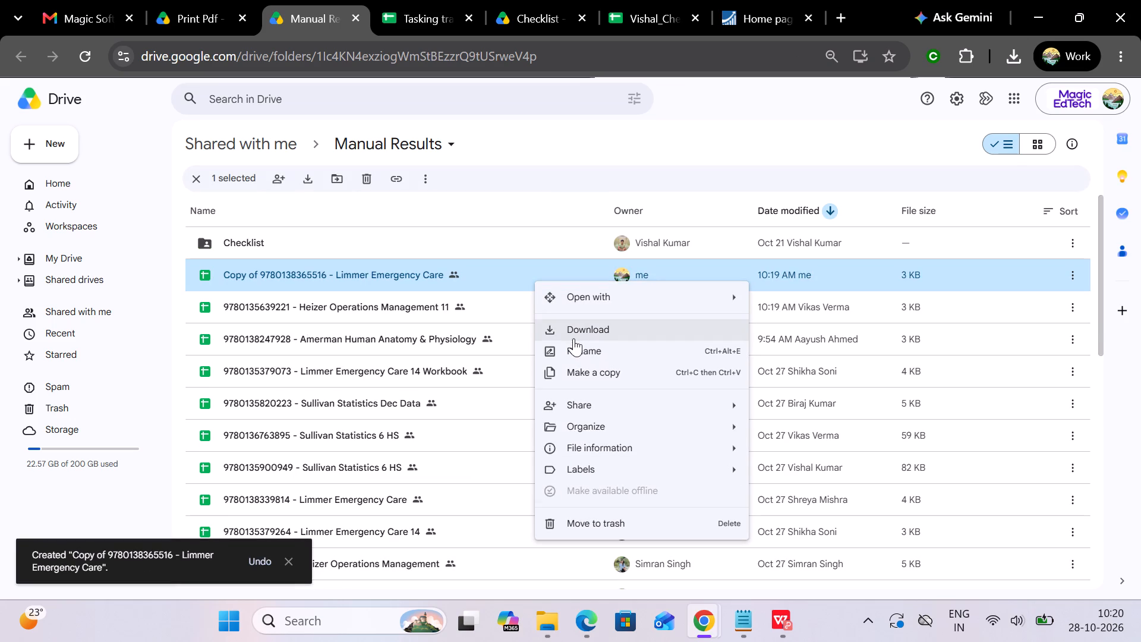
{"action": "left_click", "coordinate": [576, 346]}
{"action": "key", "text": "BackSpace"}
{"action": "key", "text": "BackSpace"}
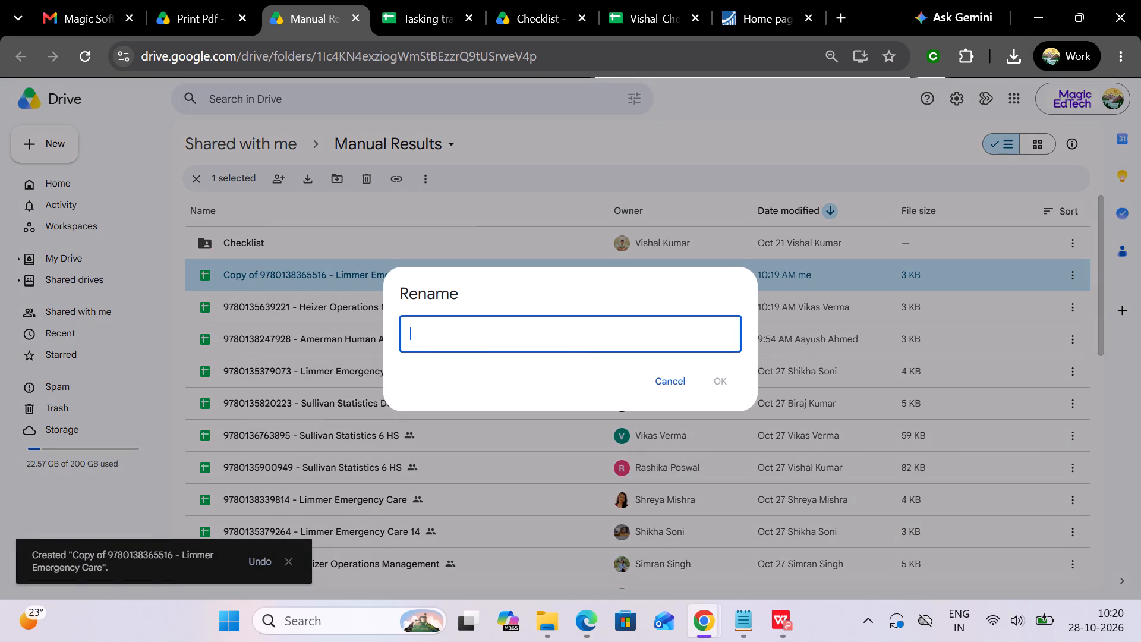
{"action": "left_click", "coordinate": [434, 21]}
{"action": "scroll", "coordinate": [505, 300], "scroll_direction": "down", "scroll_amount": 1}
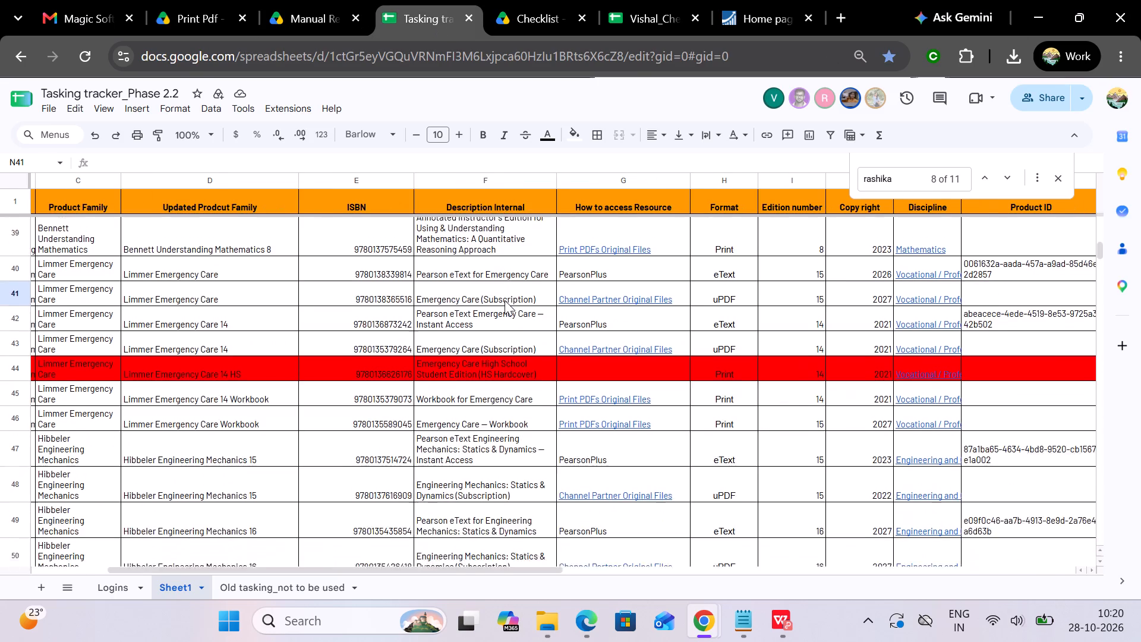
{"action": "scroll", "coordinate": [505, 300], "scroll_direction": "down", "scroll_amount": 2}
{"action": "scroll", "coordinate": [505, 300], "scroll_direction": "left", "scroll_amount": 5}
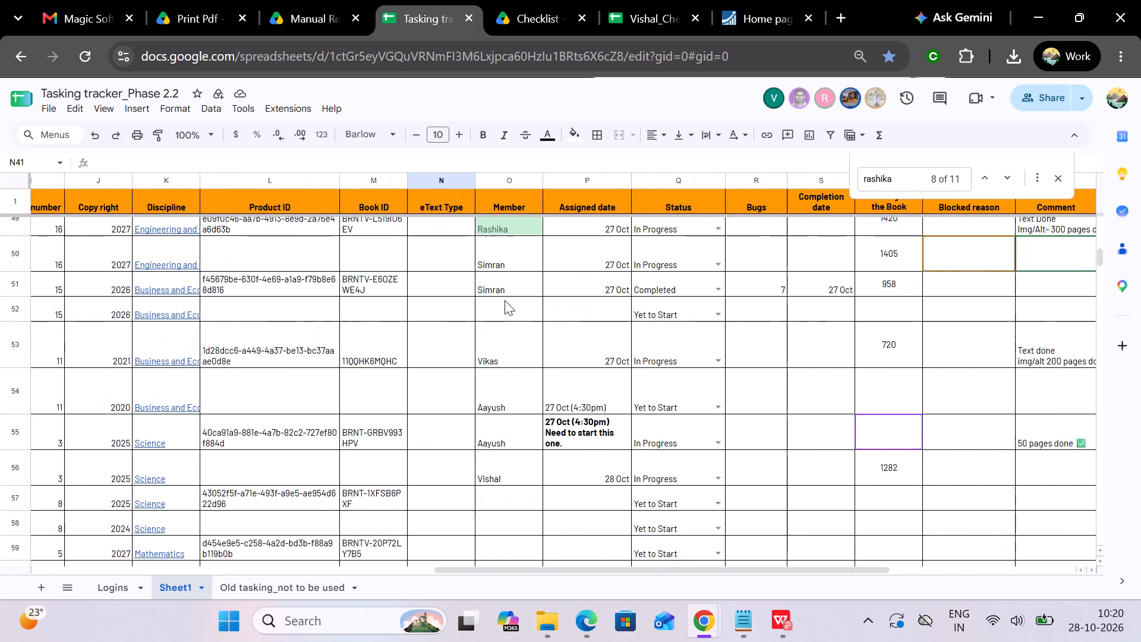
{"action": "scroll", "coordinate": [505, 300], "scroll_direction": "down", "scroll_amount": 1}
{"action": "left_click", "coordinate": [440, 426]}
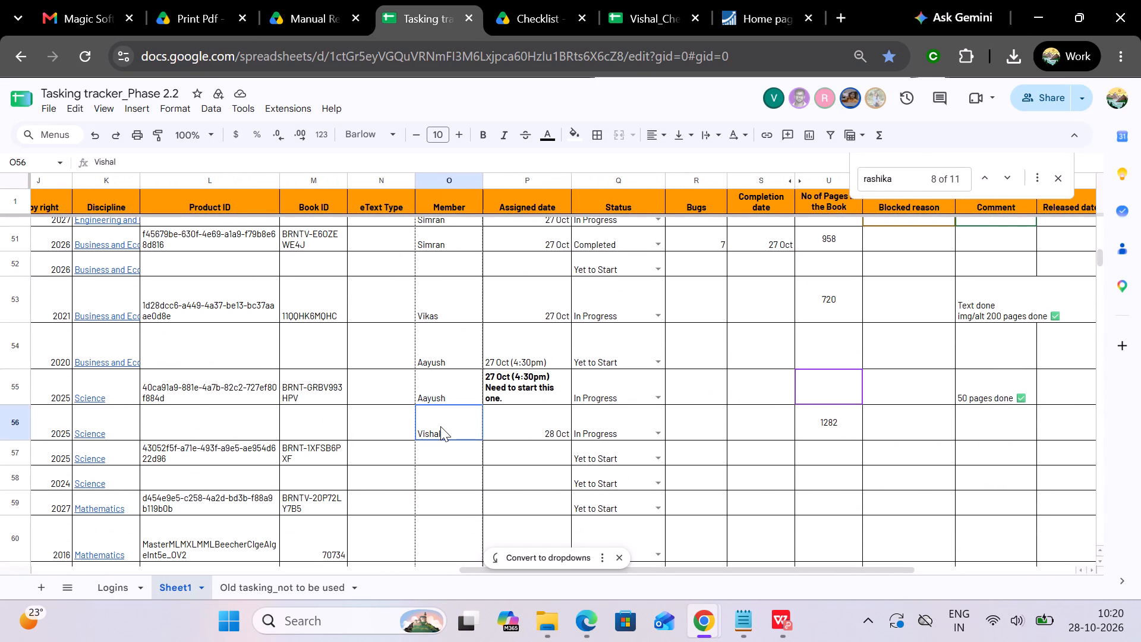
{"action": "key", "text": "Left"}
{"action": "key", "text": "Left"}
{"action": "key", "text": "Left"}
{"action": "key", "text": "Left"}
{"action": "key", "text": "Left"}
{"action": "key", "text": "Left"}
{"action": "key", "text": "Left"}
{"action": "key", "text": "Left"}
{"action": "key", "text": "Left"}
{"action": "key", "text": "Left"}
{"action": "key", "text": "Left"}
{"action": "key", "text": "Left"}
{"action": "key", "text": "Left"}
{"action": "key", "text": "Left"}
{"action": "key", "text": "Left"}
{"action": "key", "text": "Right"}
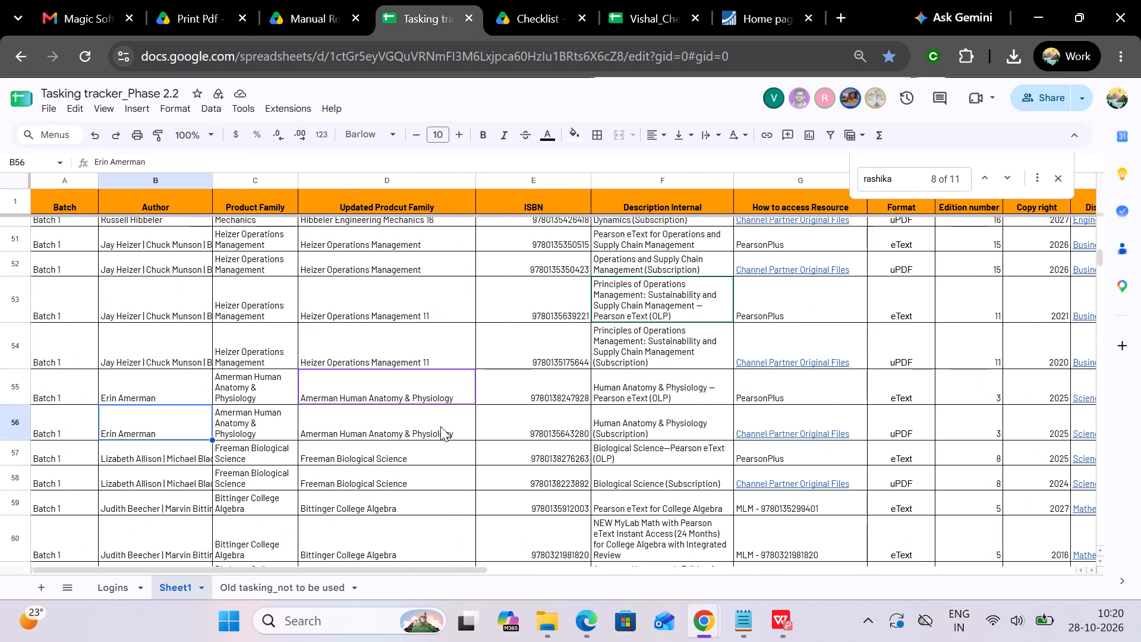
{"action": "key", "text": "Right"}
{"action": "key", "text": "Right"}
{"action": "key", "text": "Right"}
{"action": "key", "text": "Right"}
{"action": "key", "text": "Left"}
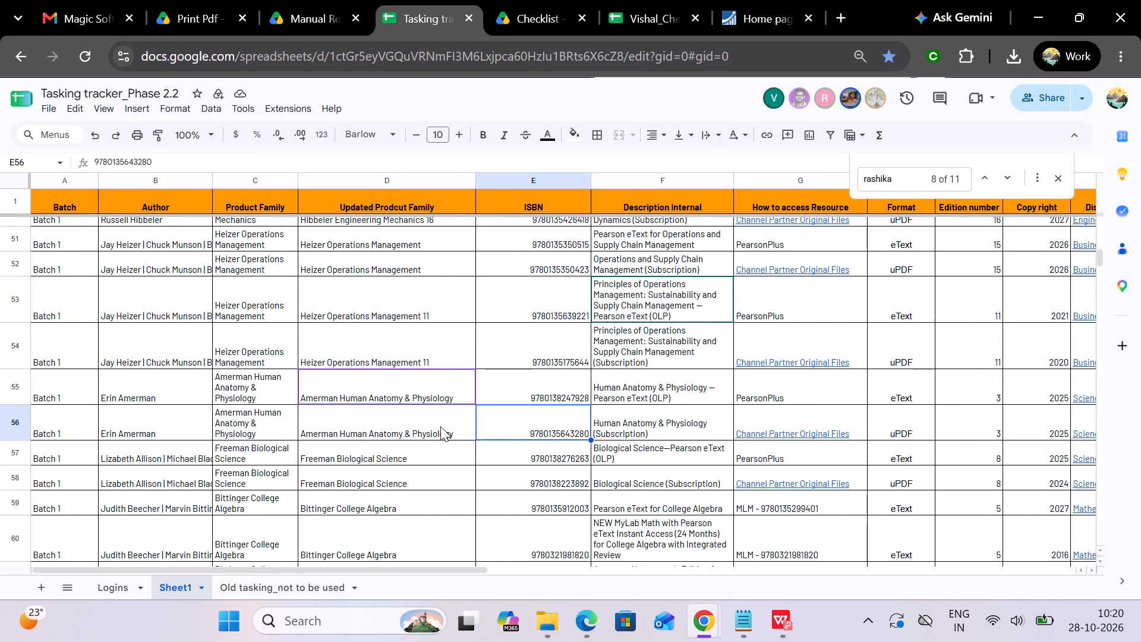
{"action": "key", "text": "ctrl+c"}
{"action": "left_click", "coordinate": [279, 27]}
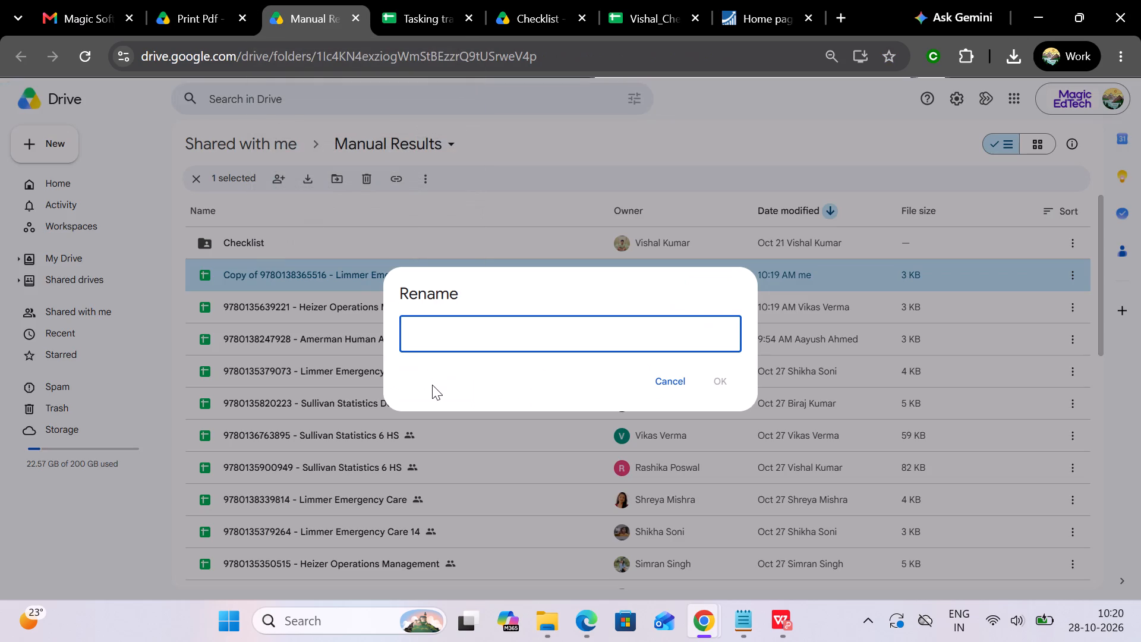
{"action": "key", "text": "ctrl+v"}
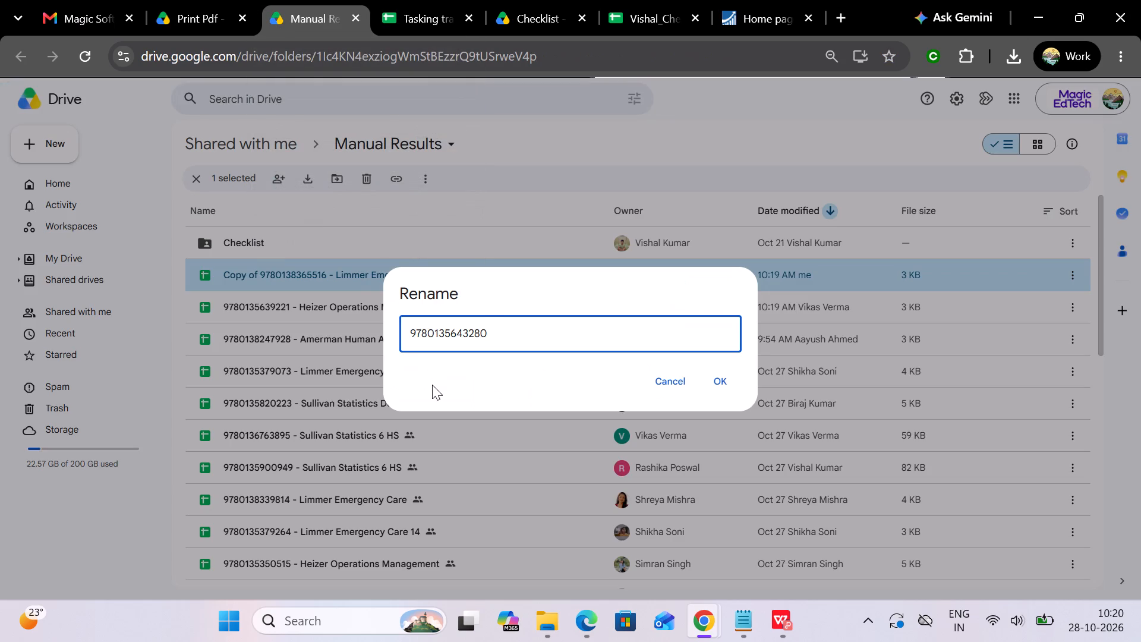
{"action": "key", "text": "space"}
{"action": "type", "text": "-"}
{"action": "key", "text": "BackSpace"}
{"action": "type", "text": "-"}
{"action": "key", "text": "space"}
{"action": "left_click", "coordinate": [402, 15]}
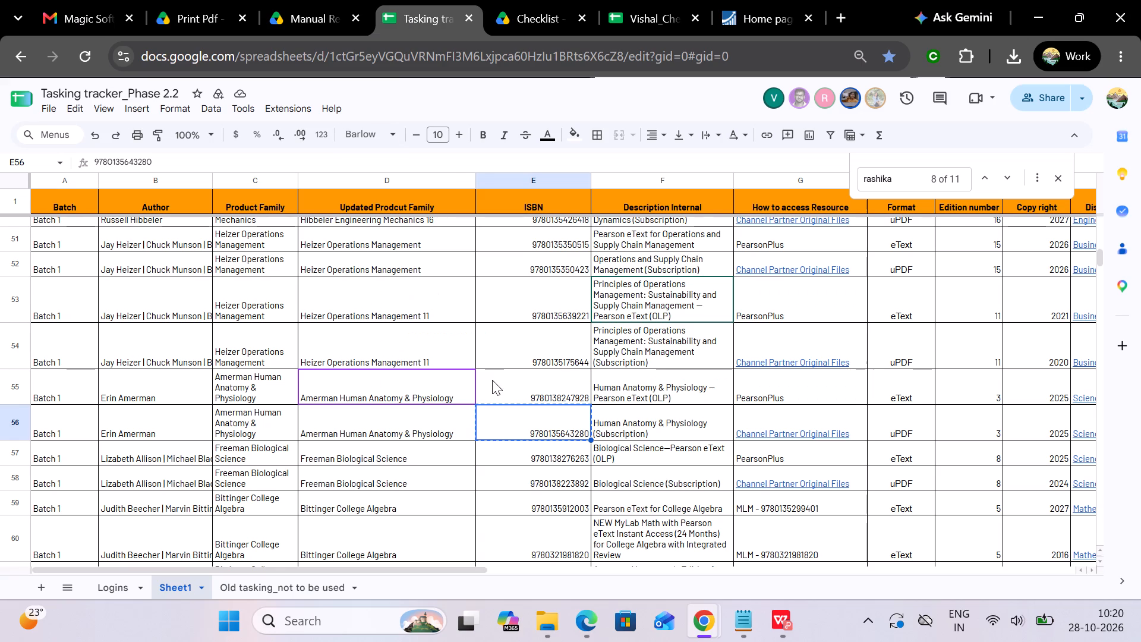
{"action": "key", "text": "Left"}
{"action": "key", "text": "ctrl+c"}
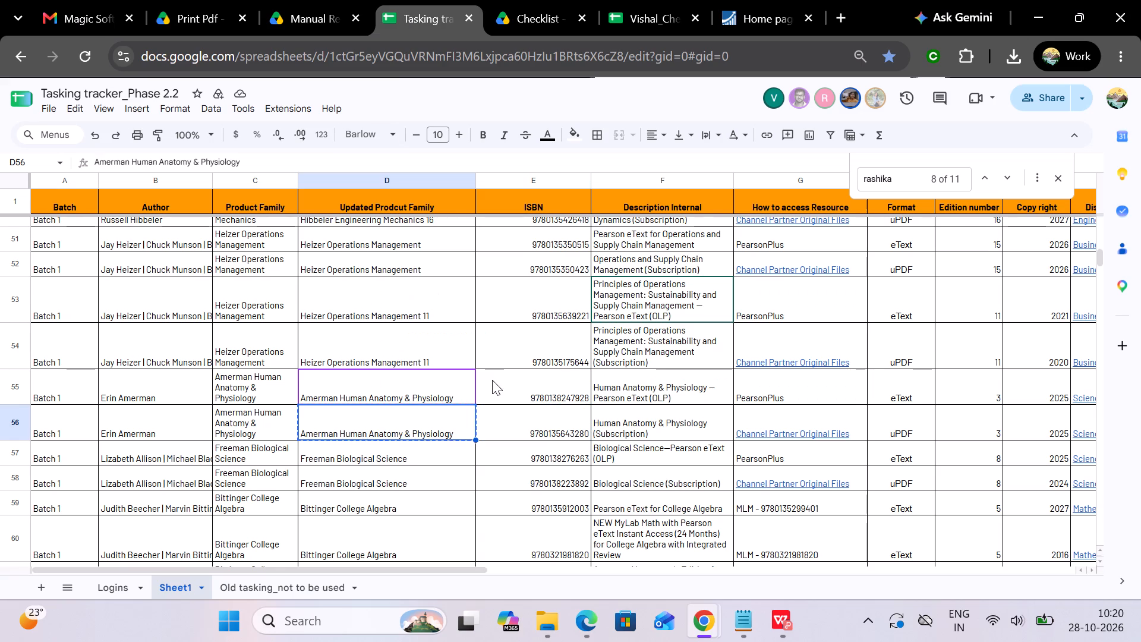
{"action": "key", "text": "alt+Tab"}
{"action": "key", "text": "alt+Tab"}
{"action": "left_click", "coordinate": [324, 32]}
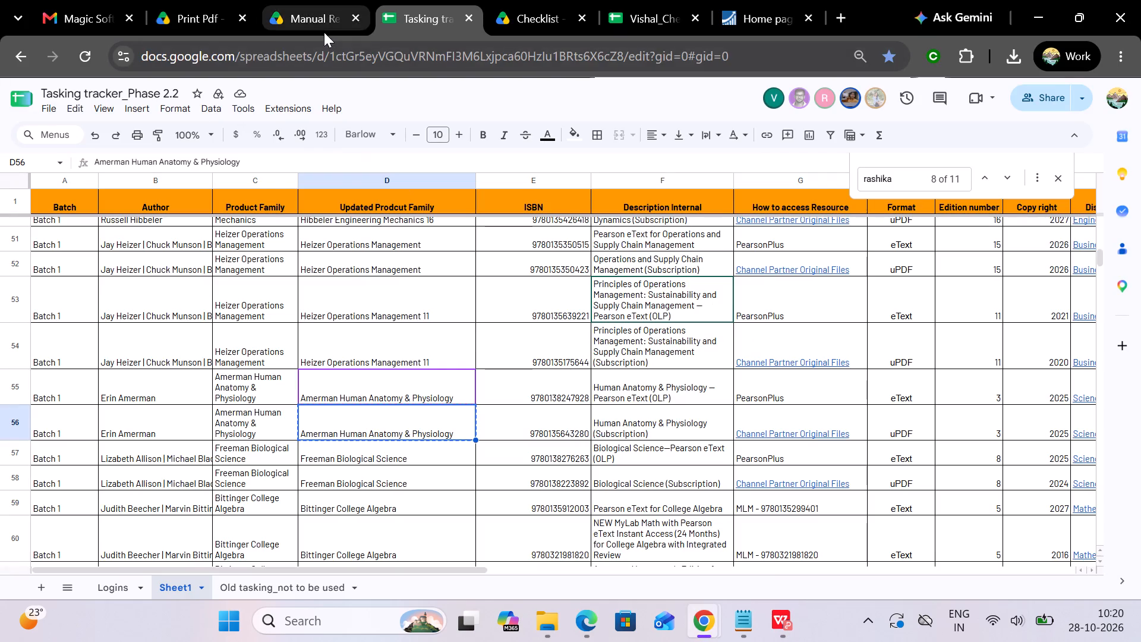
{"action": "key", "text": "ctrl+v"}
{"action": "key", "text": "Return"}
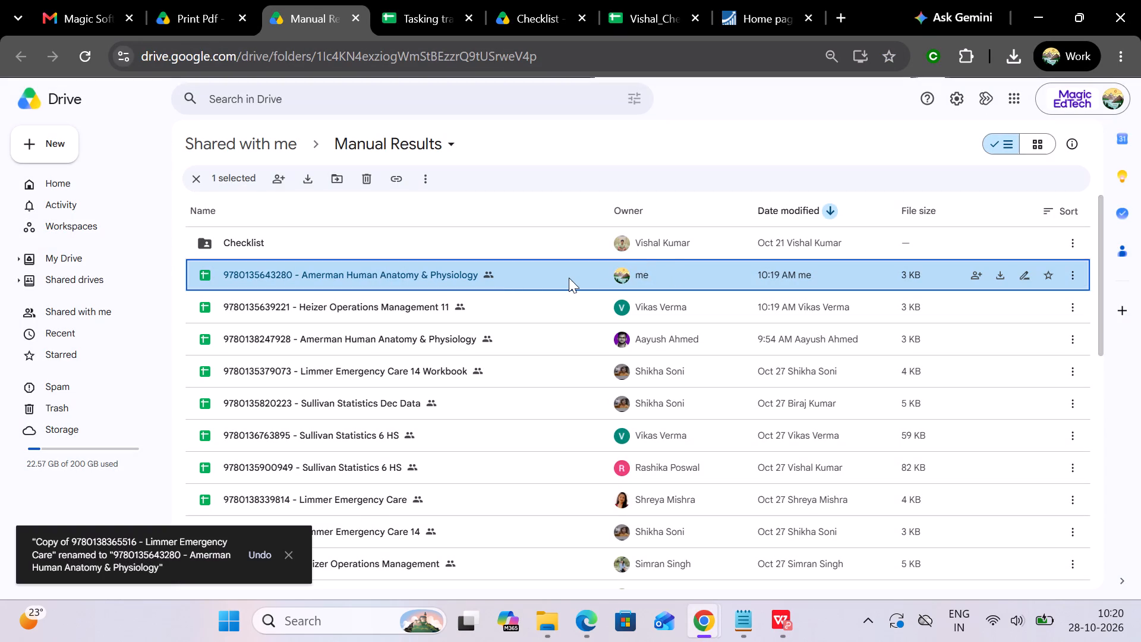
{"action": "left_click", "coordinate": [569, 278]}
{"action": "double_click", "coordinate": [551, 279]}
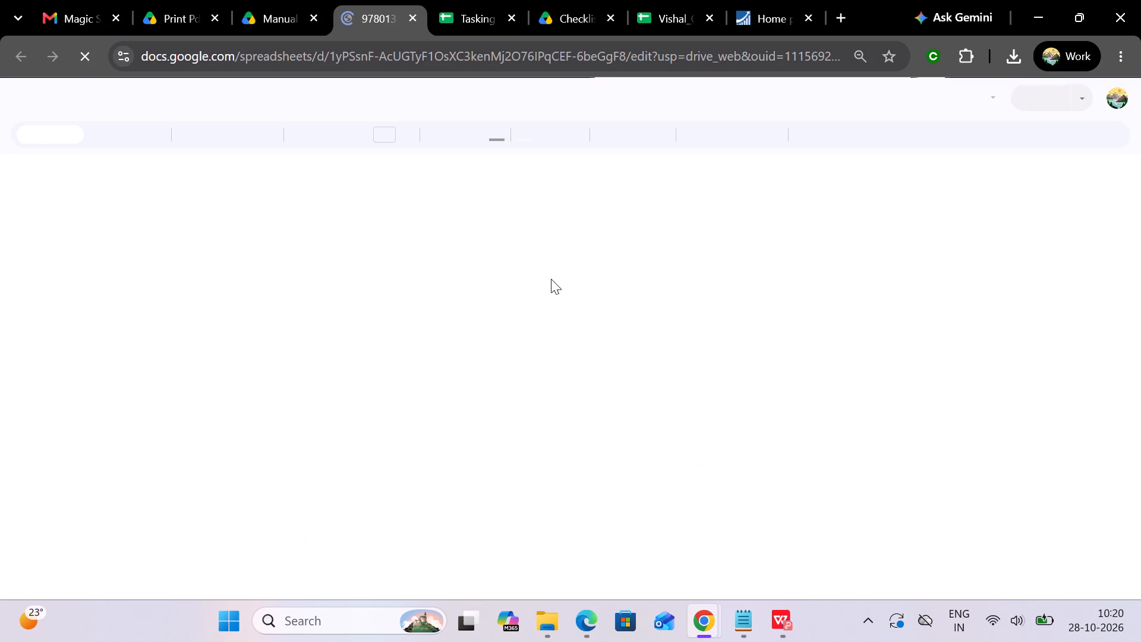
Select the leftover Limmer Emergency Care entries in rows 3 to 5 of the Text sheet.
{"action": "scroll", "coordinate": [551, 279], "scroll_direction": "left", "scroll_amount": 1}
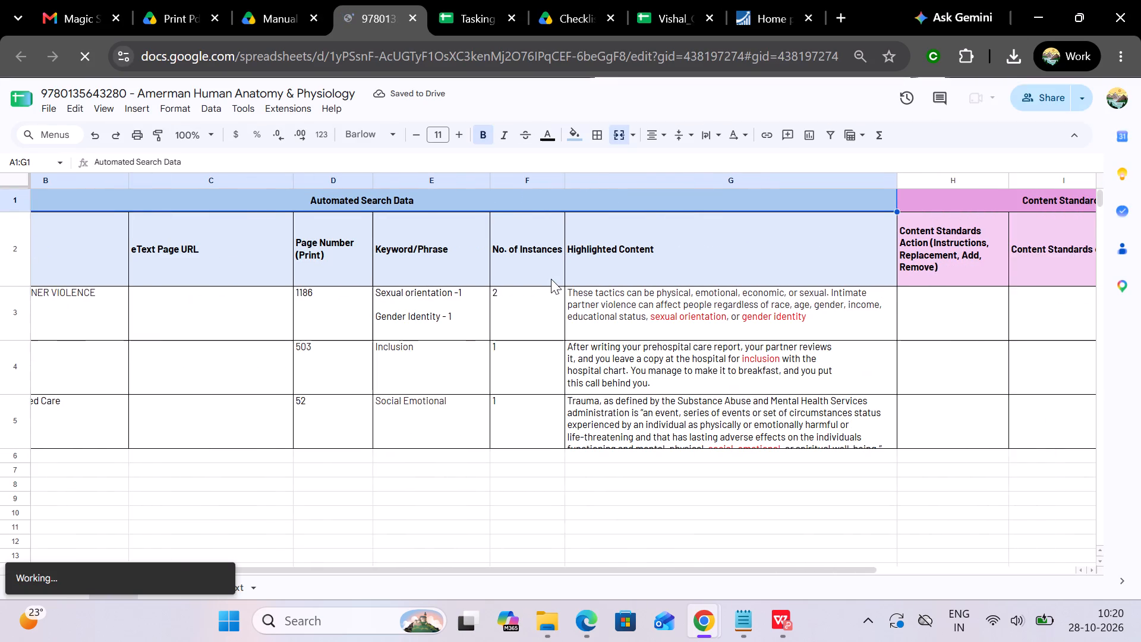
{"action": "scroll", "coordinate": [374, 333], "scroll_direction": "right", "scroll_amount": 3}
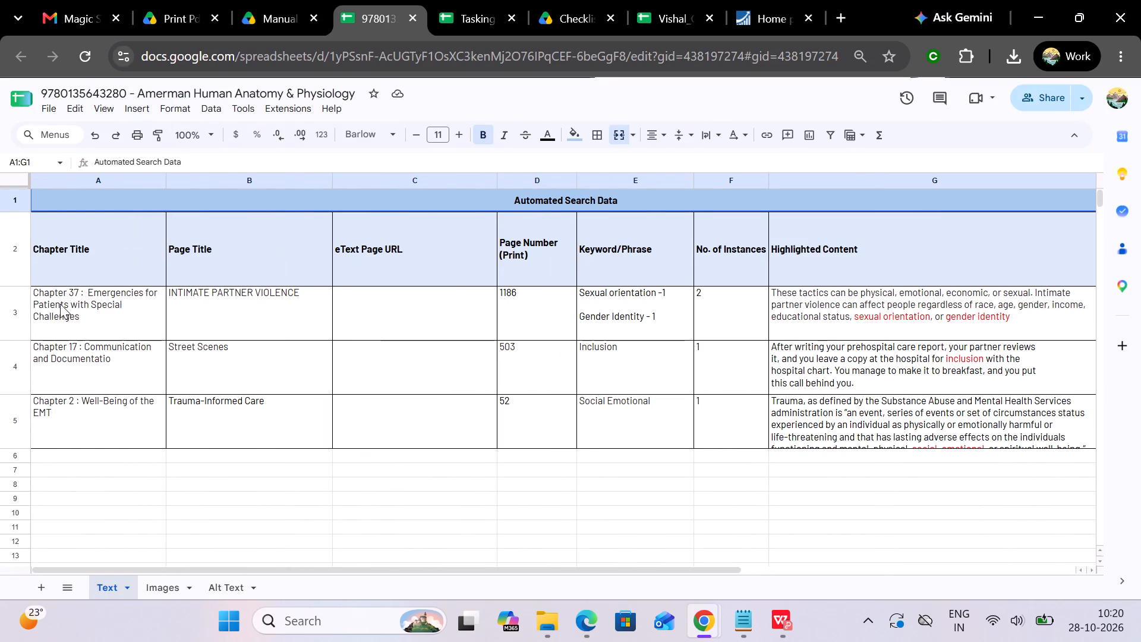
{"action": "left_click_drag", "start_coordinate": [0, 301], "coordinate": [5, 431]}
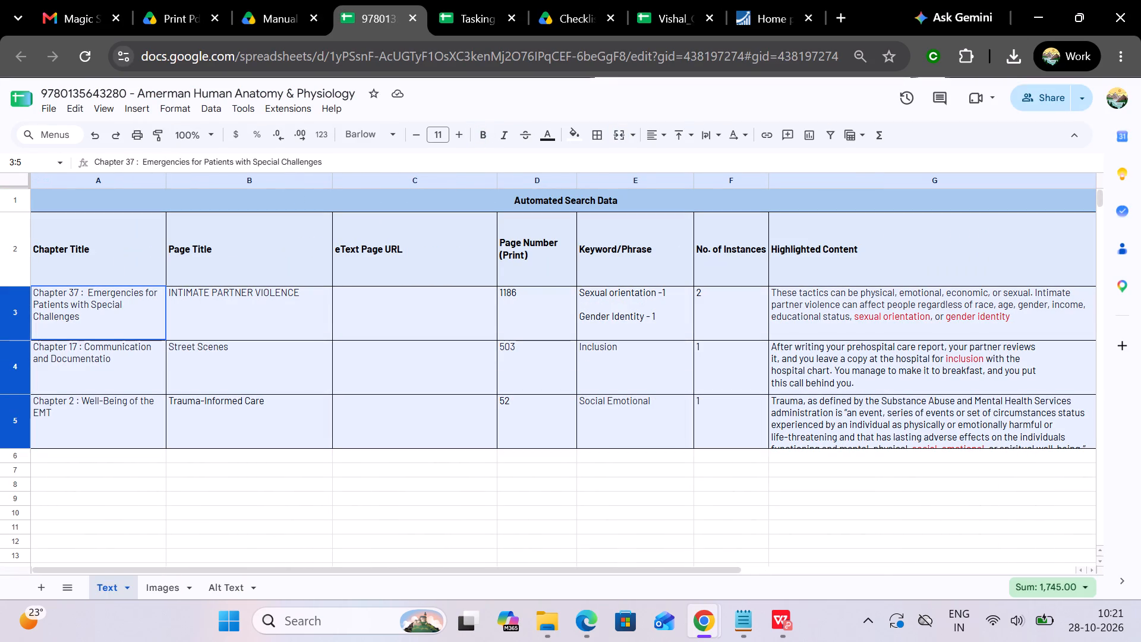
{"action": "left_click_drag", "start_coordinate": [5, 431], "coordinate": [7, 432]}
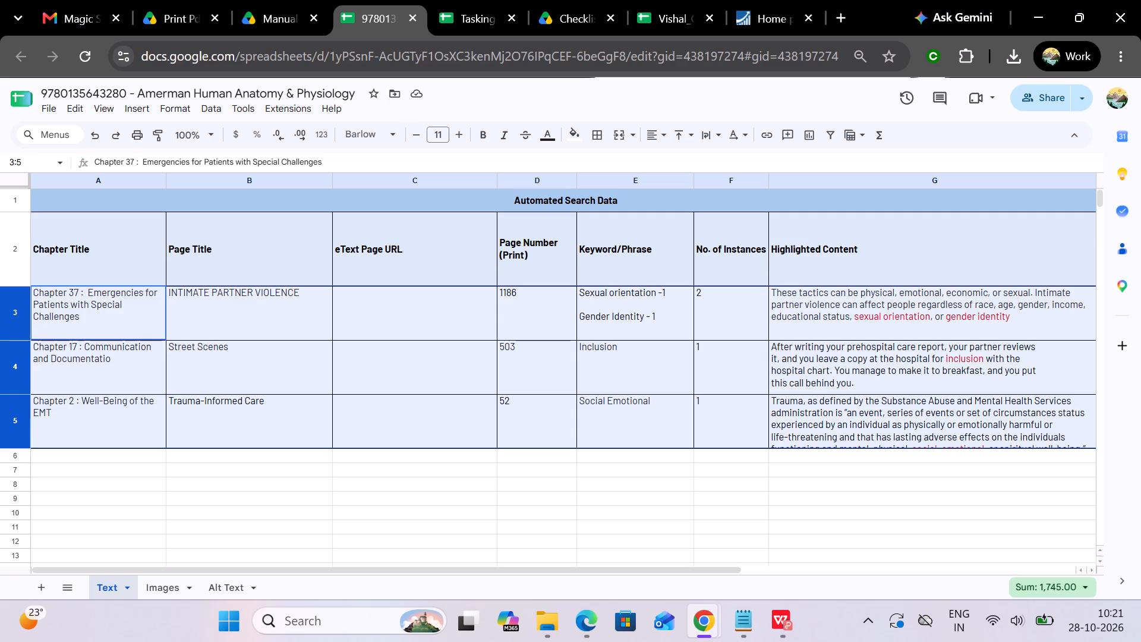